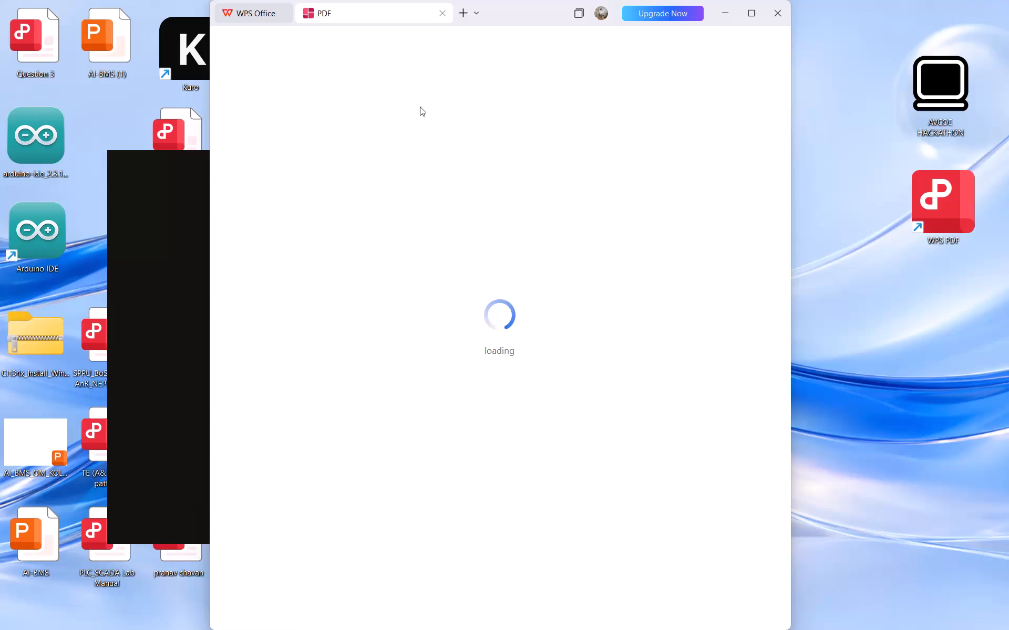
# Open the new Slides presentation page and maximize the window.
pyautogui.click(467, 15)
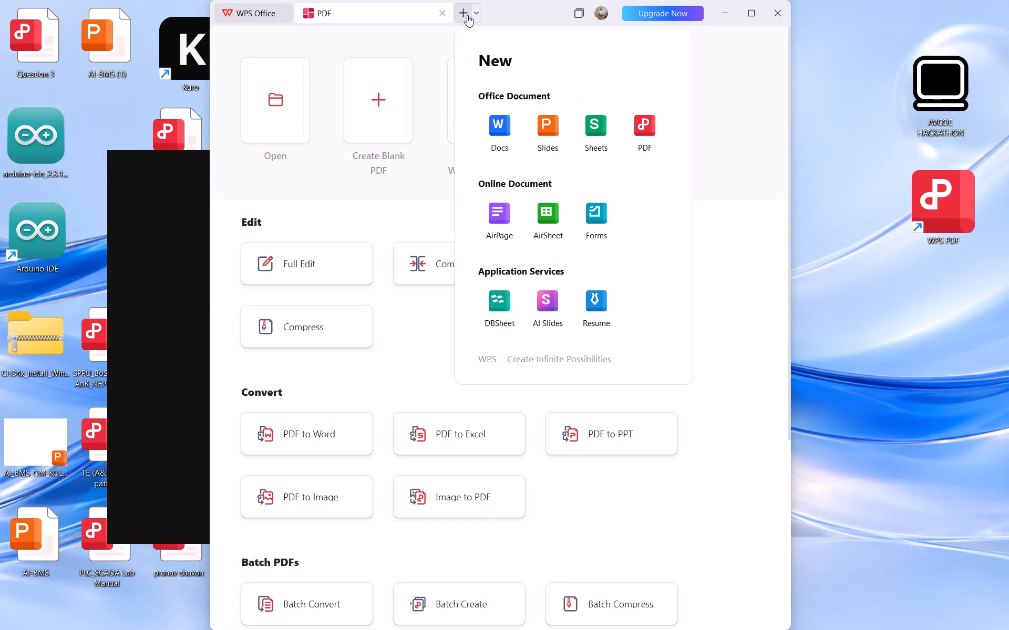
pyautogui.click(552, 134)
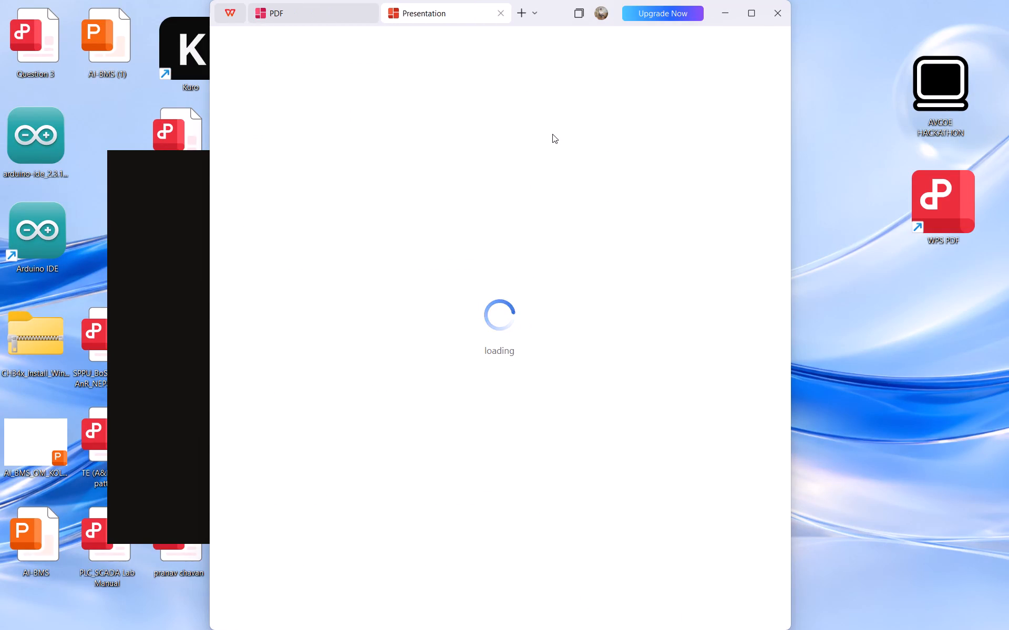
pyautogui.click(759, 8)
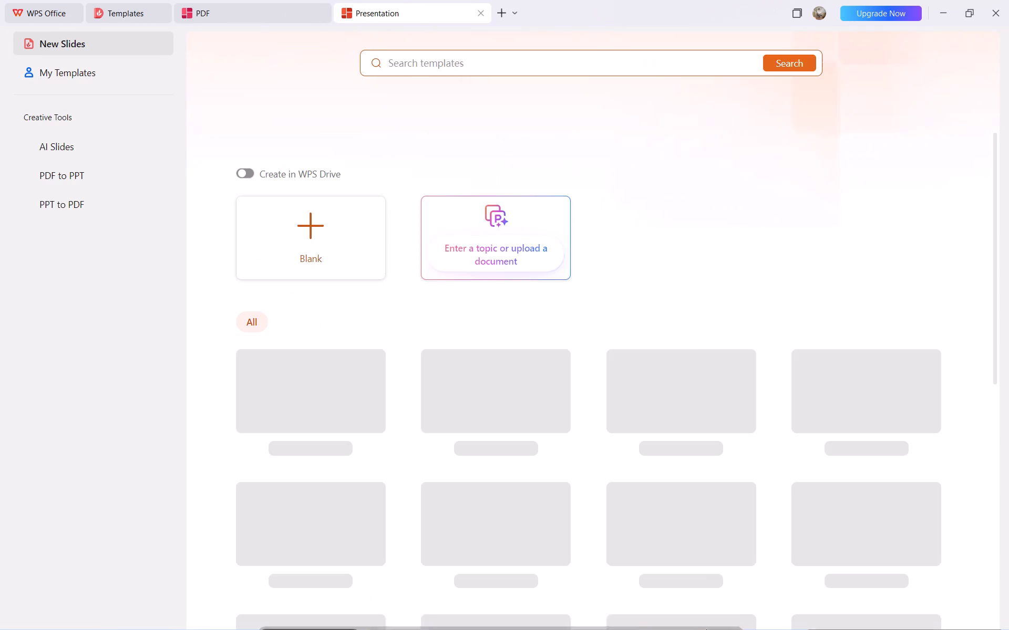
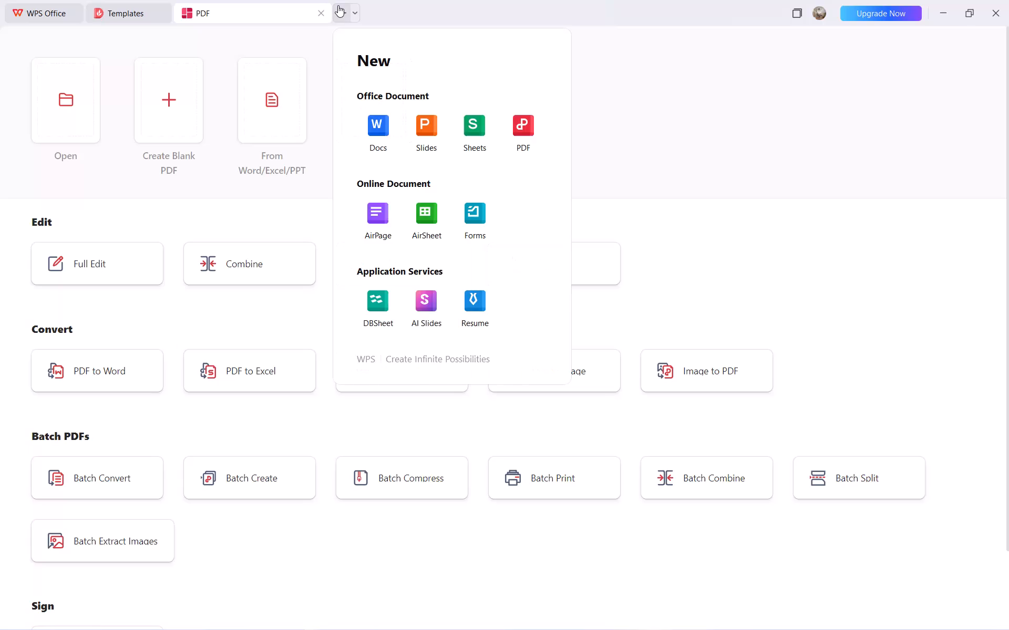
# Create a new blank Slides presentation.
pyautogui.click(420, 125)
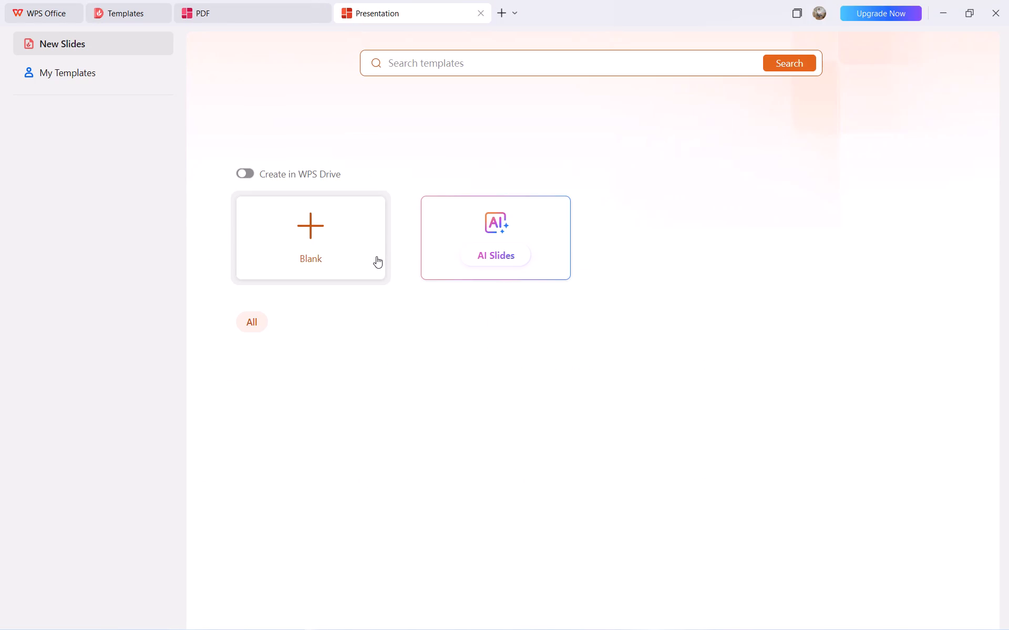
pyautogui.click(376, 256)
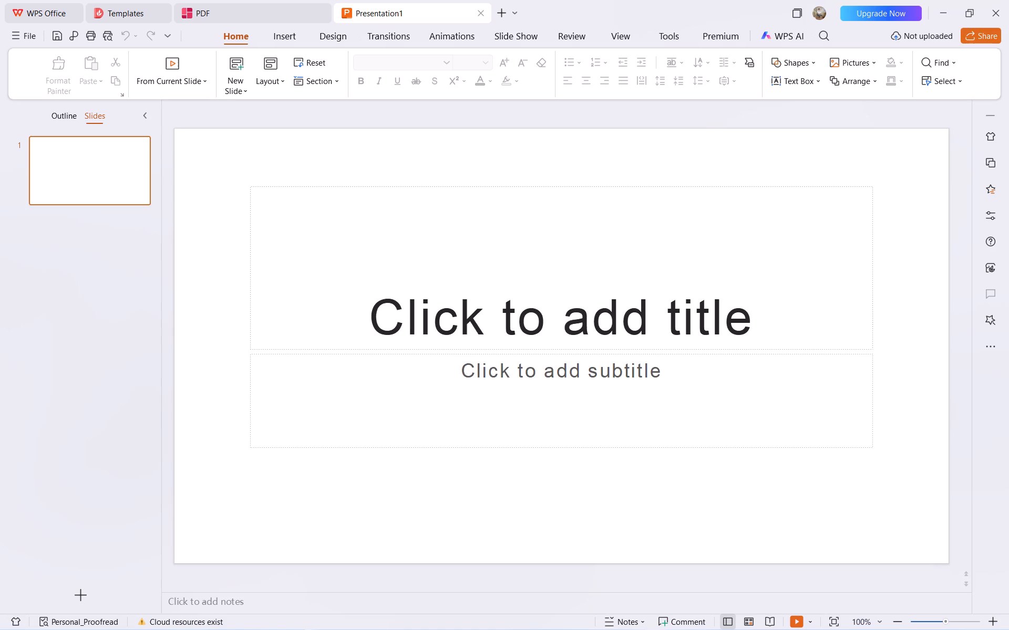
# Add a new slide after slide 1.
pyautogui.click(136, 83)
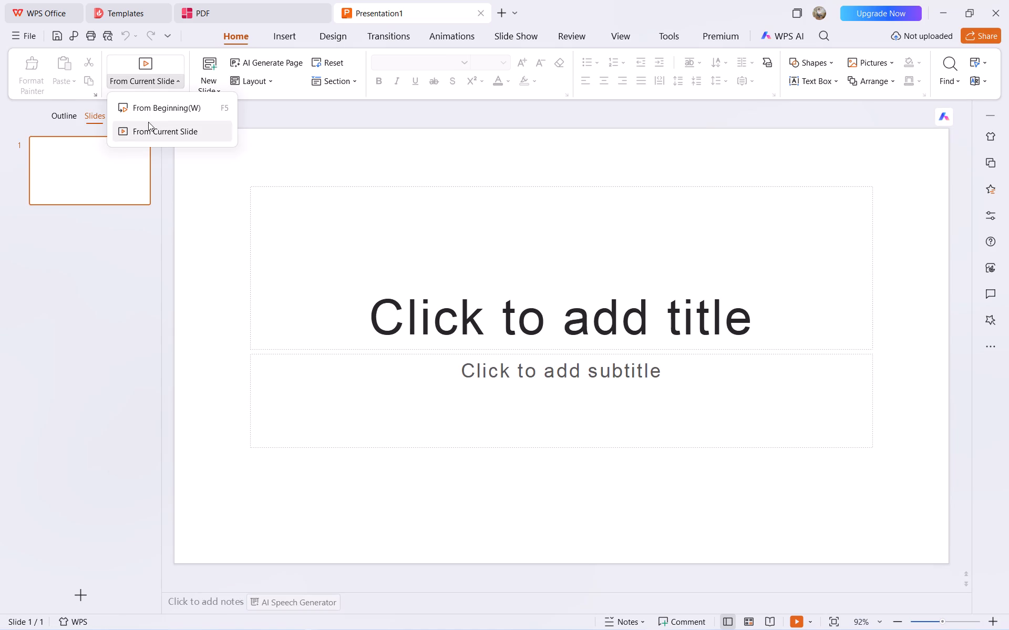
pyautogui.click(90, 128)
pyautogui.click(91, 142)
pyautogui.rightClick(91, 142)
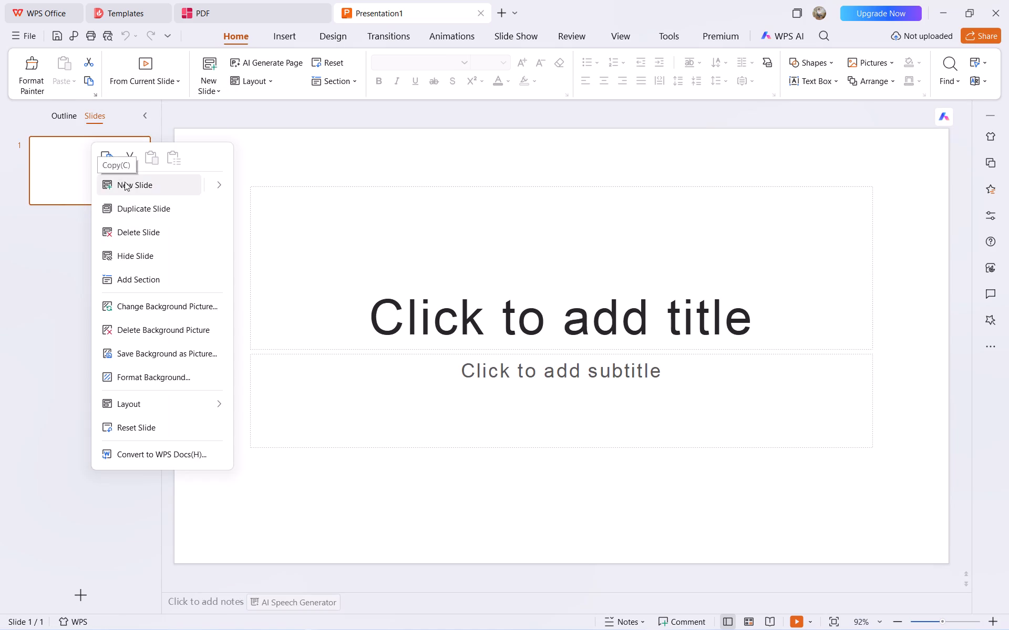
pyautogui.click(143, 188)
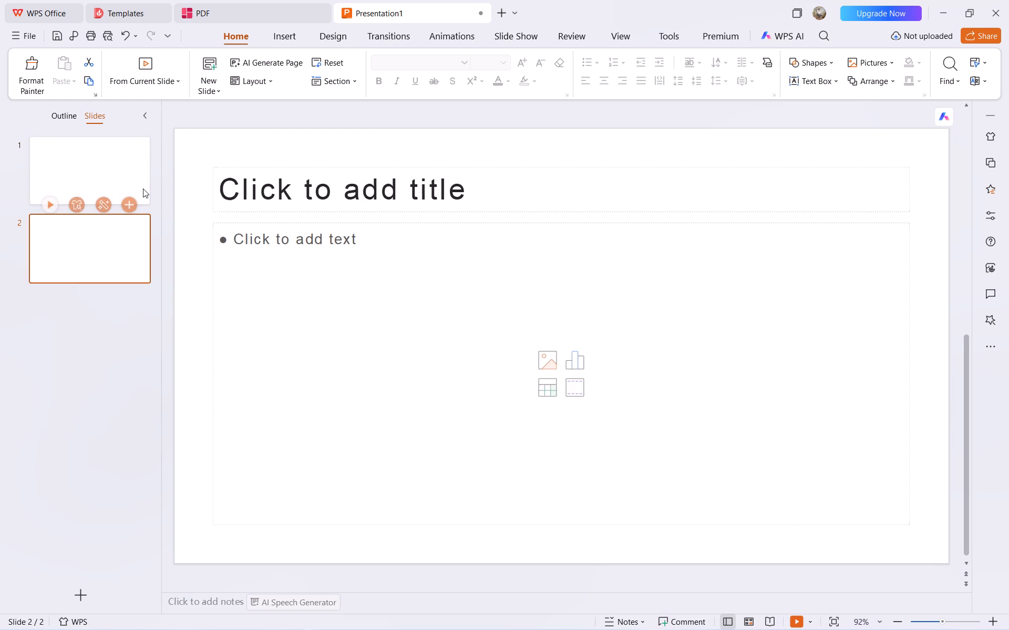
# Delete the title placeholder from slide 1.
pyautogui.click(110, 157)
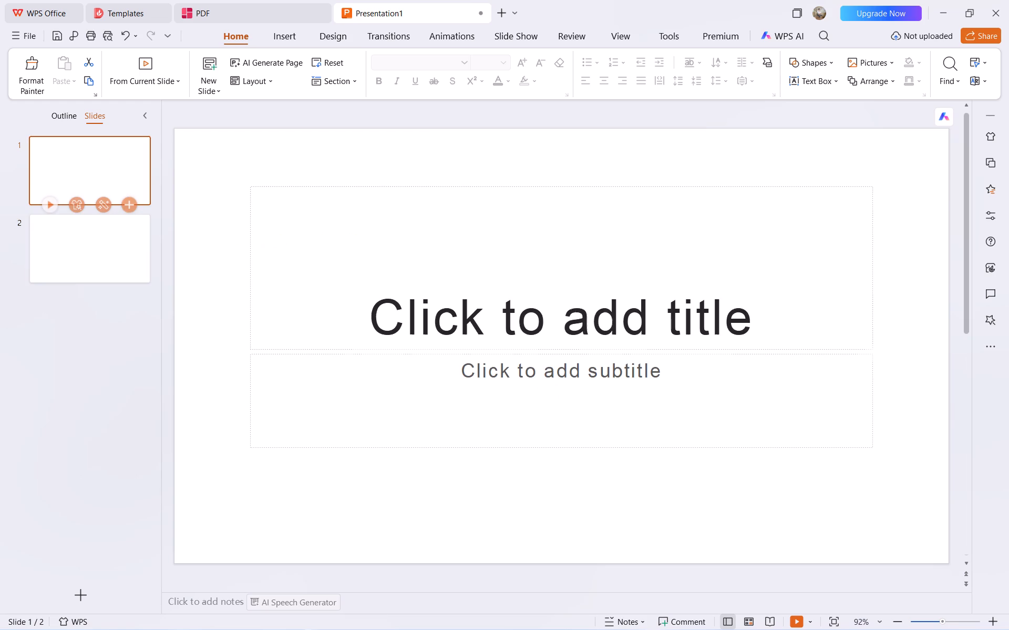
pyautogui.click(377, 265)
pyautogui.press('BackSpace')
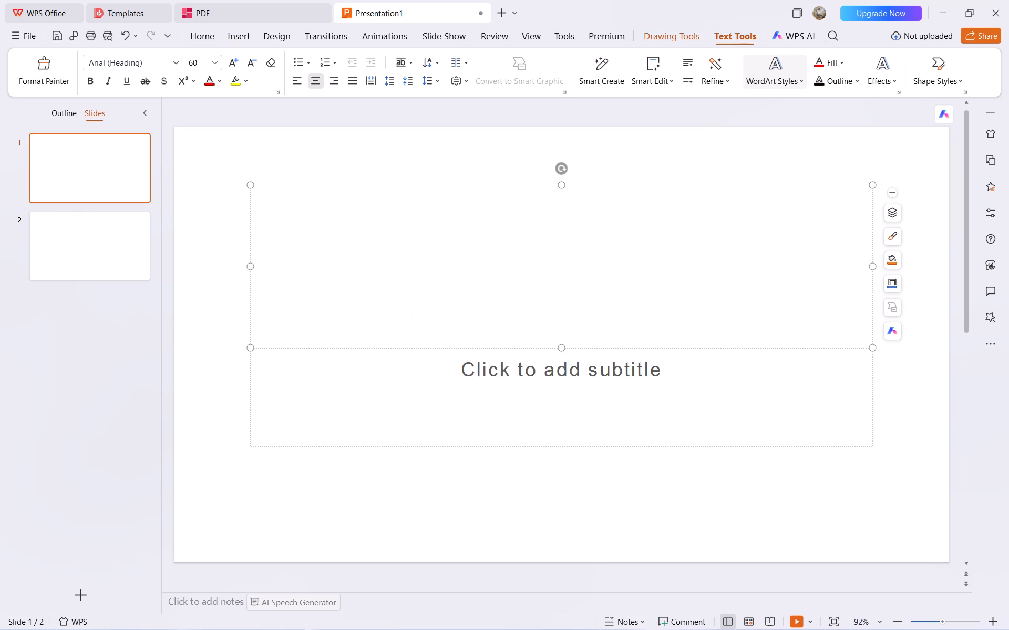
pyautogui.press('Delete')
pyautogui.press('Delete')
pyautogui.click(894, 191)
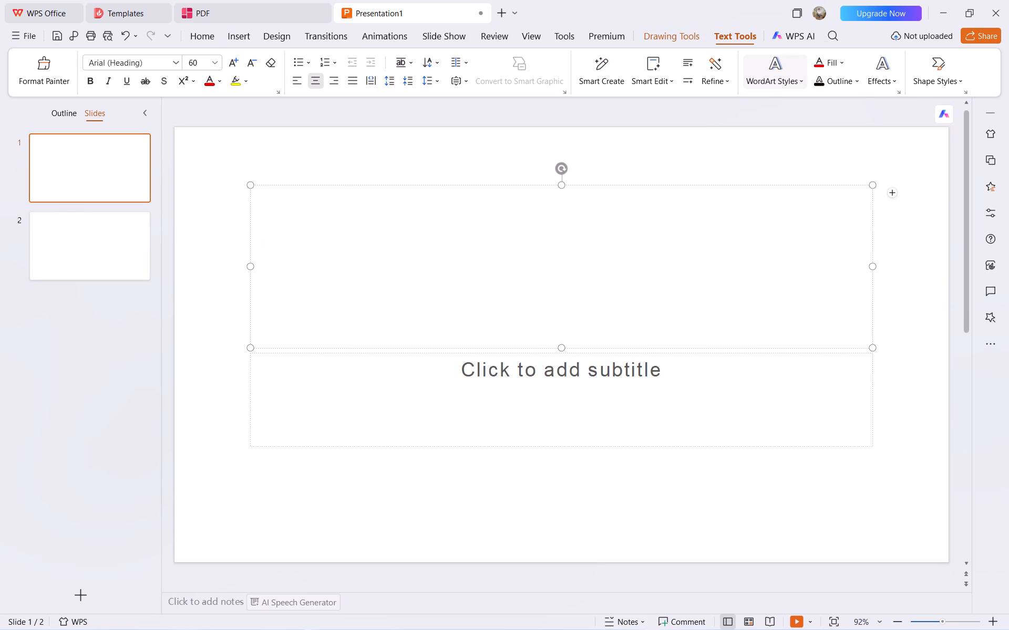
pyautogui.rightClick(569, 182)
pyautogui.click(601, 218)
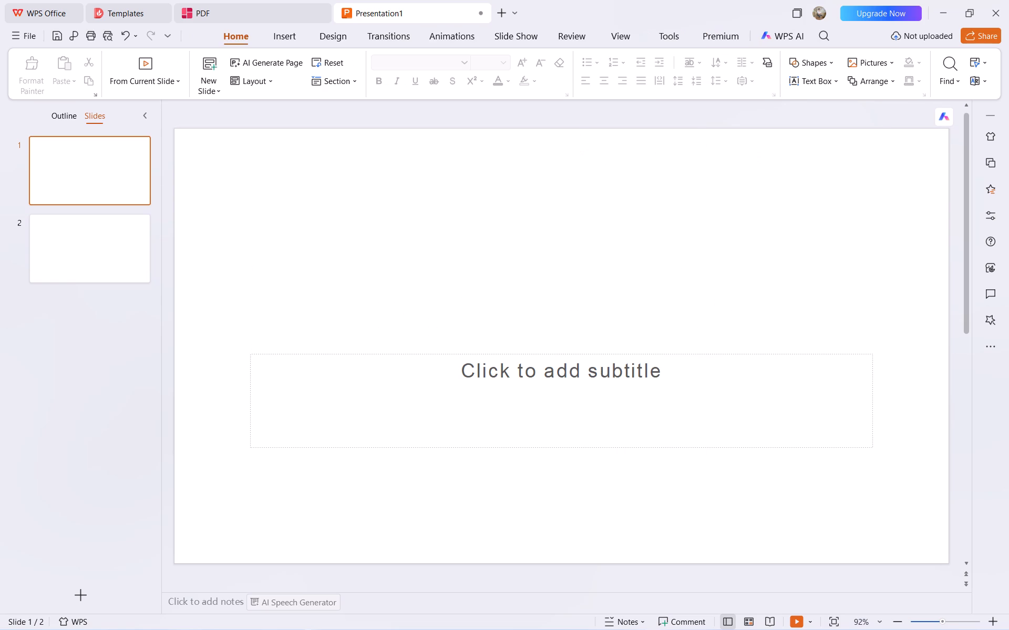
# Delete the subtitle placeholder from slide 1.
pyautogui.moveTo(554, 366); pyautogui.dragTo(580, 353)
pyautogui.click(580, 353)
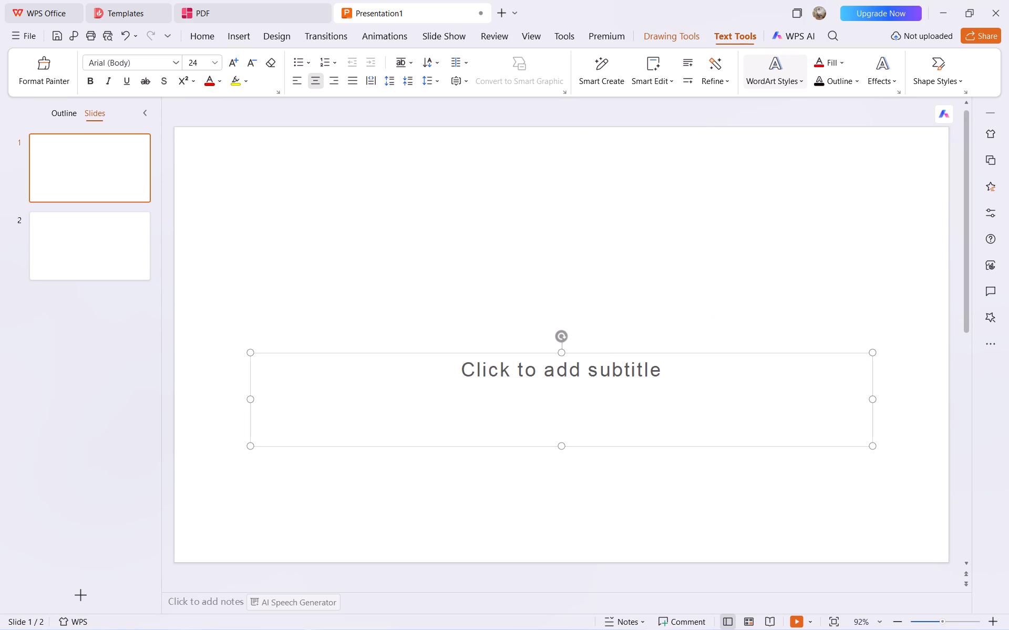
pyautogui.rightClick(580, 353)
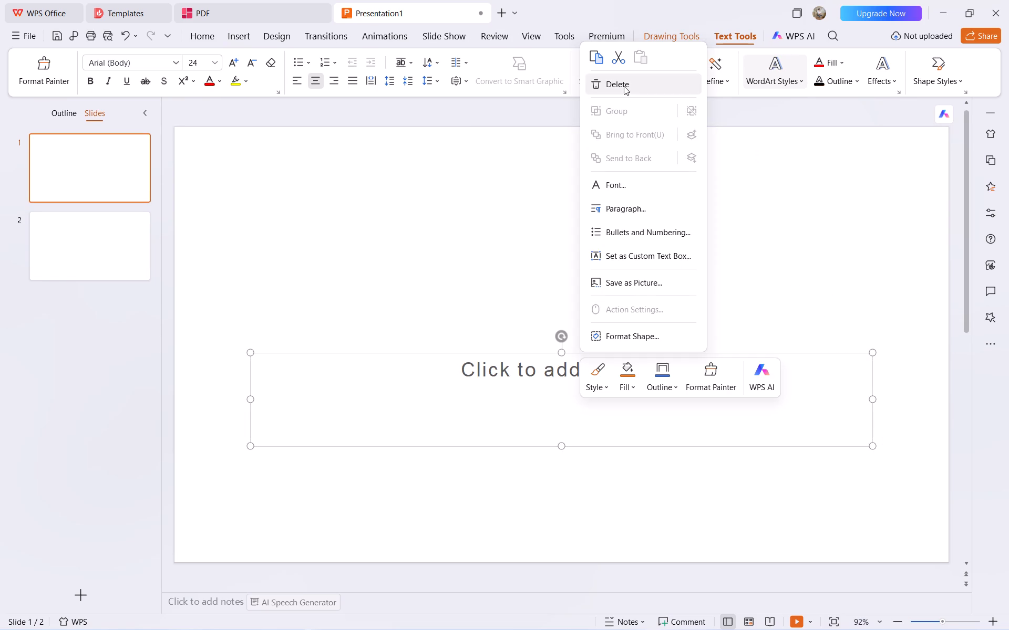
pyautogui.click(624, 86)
# Apply the black design theme with the glowing blue-purple arc to the presentation.
pyautogui.click(290, 40)
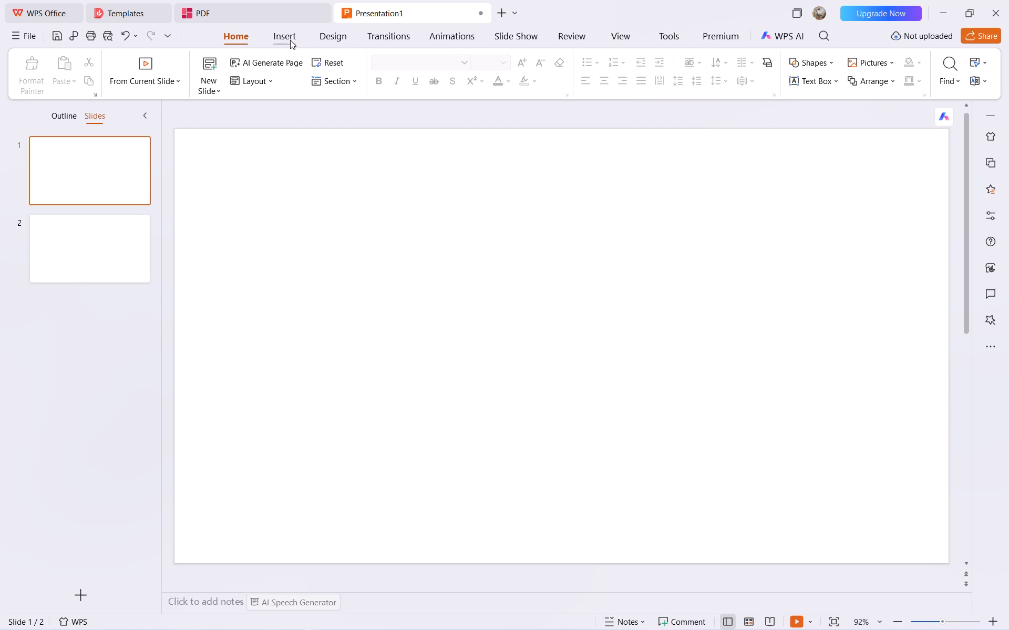
pyautogui.click(242, 35)
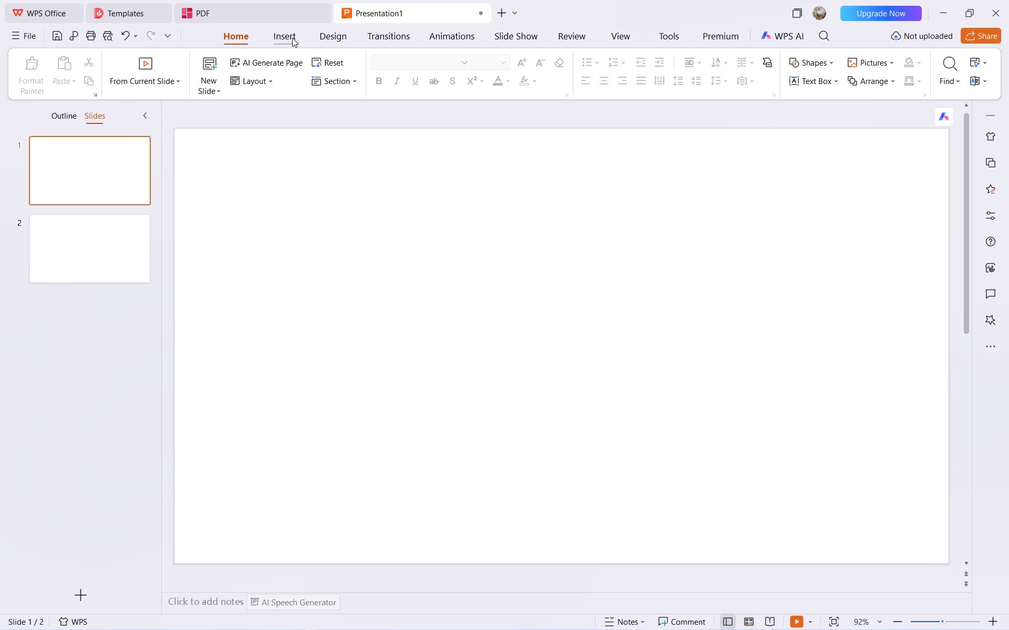
pyautogui.click(285, 38)
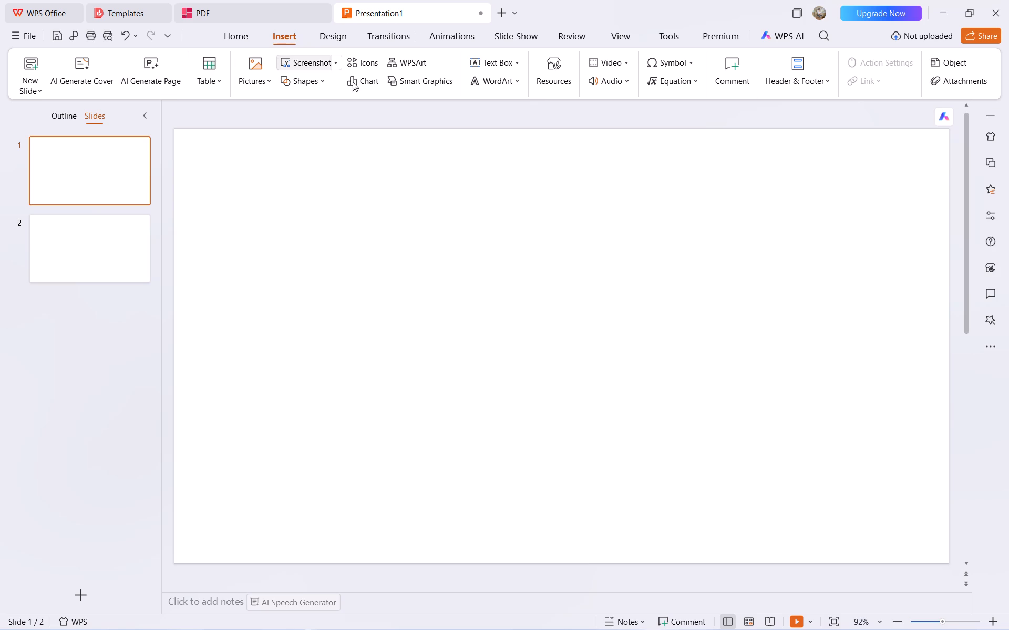
pyautogui.click(254, 37)
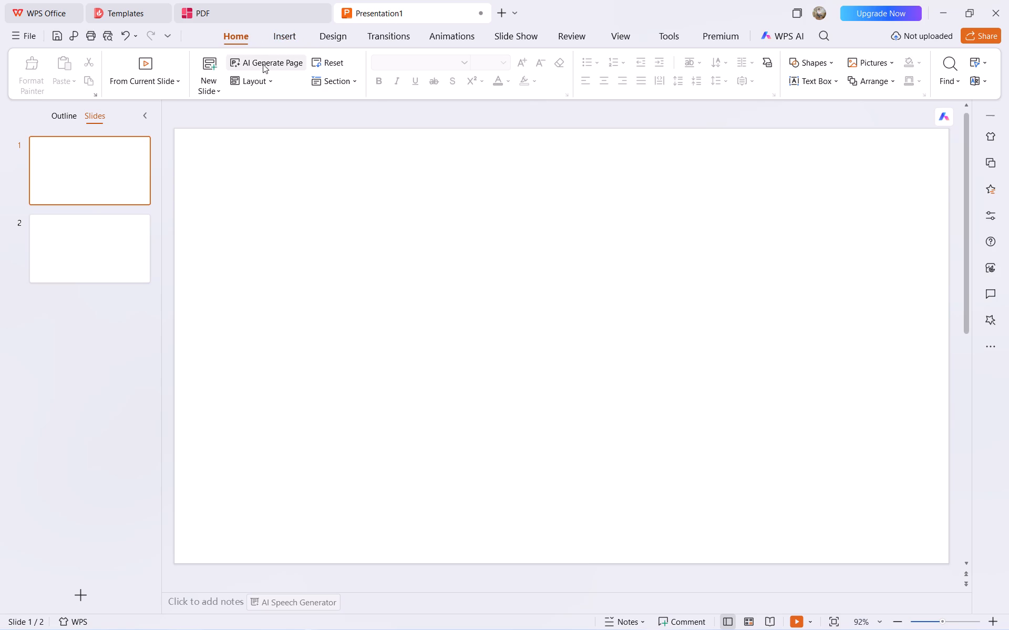
pyautogui.click(322, 39)
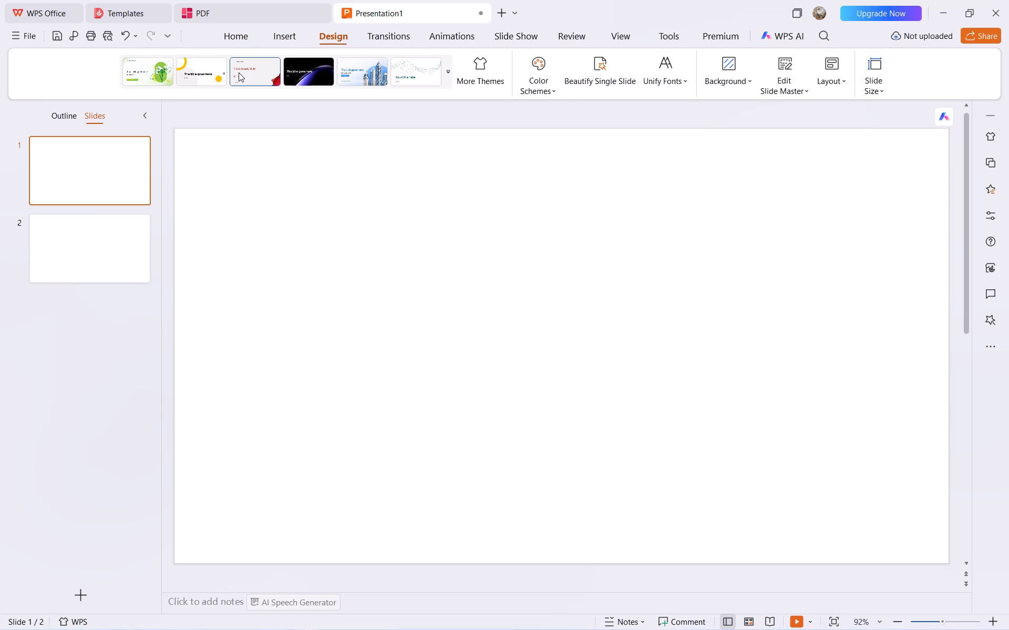
pyautogui.click(309, 76)
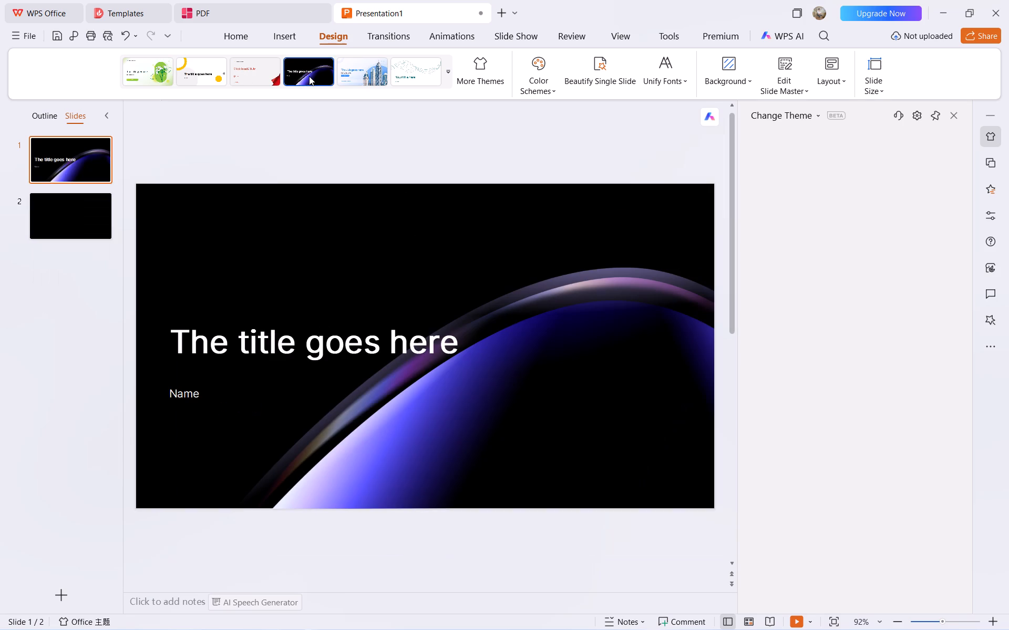
# Enter "THE AI IN DEVELOPING" as the title of slide 1.
pyautogui.click(339, 328)
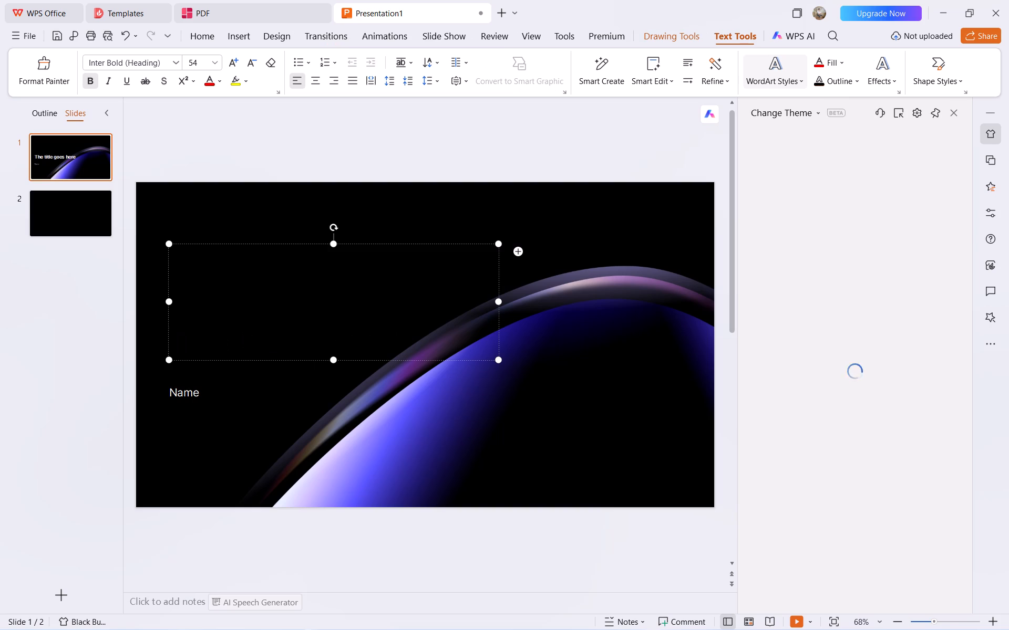
pyautogui.write('the')
pyautogui.press('space')
pyautogui.press('BackSpace')
pyautogui.press('BackSpace')
pyautogui.press('BackSpace')
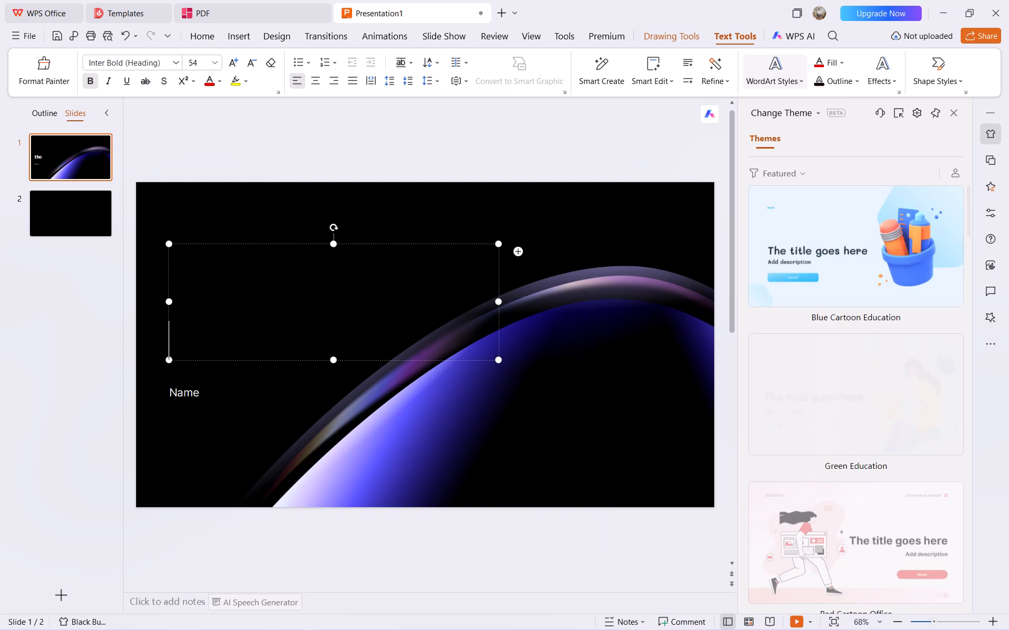
pyautogui.write('THE')
pyautogui.press('space')
pyautogui.write('AIN I')
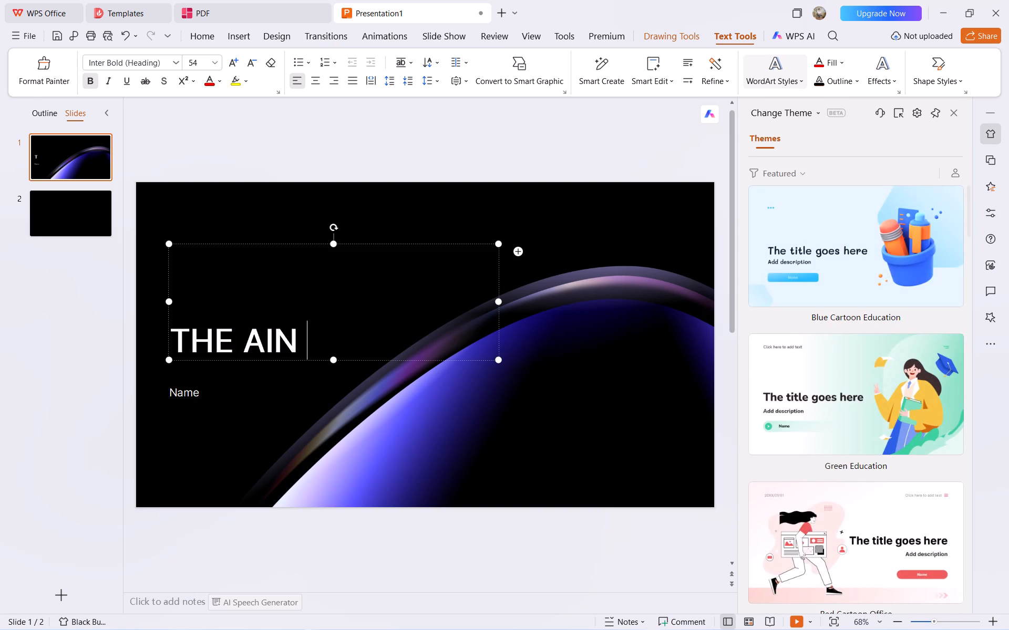
pyautogui.press('BackSpace')
pyautogui.press('BackSpace')
pyautogui.press('BackSpace')
pyautogui.press('space')
pyautogui.write('IN DEVELOPINGG')
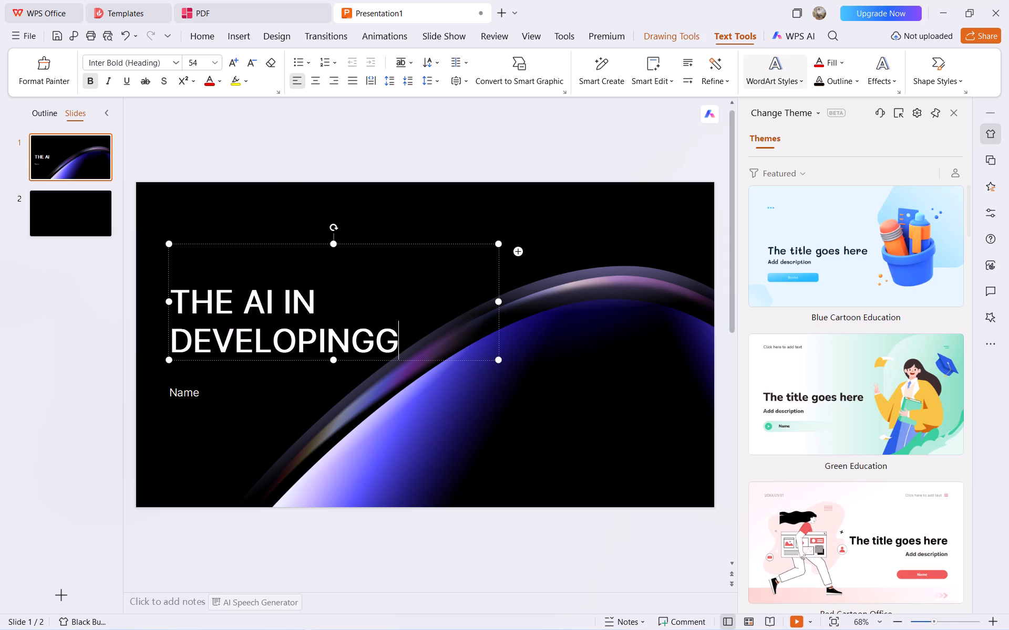
pyautogui.press('BackSpace')
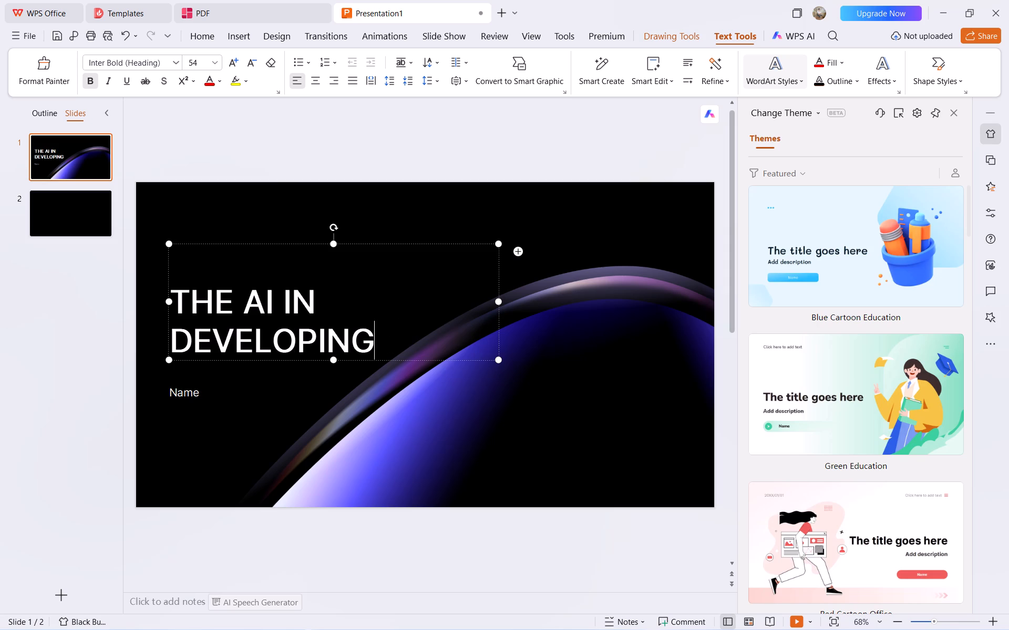
# Insert a quotation mark after "DEVELO" in the slide 1 title and another at the title's end.
pyautogui.click(295, 339)
pyautogui.hotkey('shift', '"')
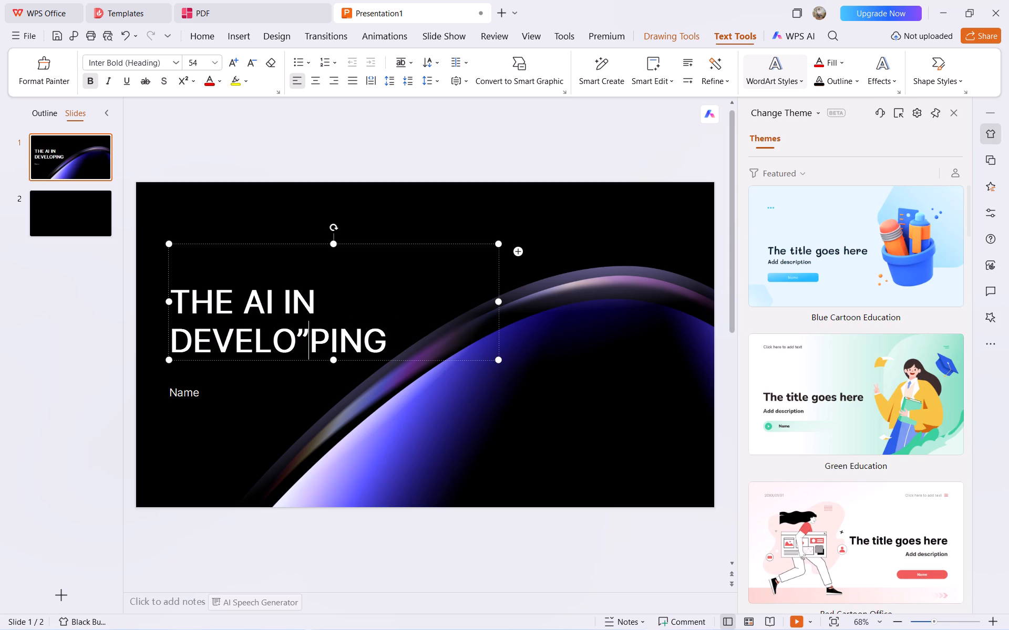
pyautogui.click(391, 336)
pyautogui.press('BackSpace')
pyautogui.press('g')
pyautogui.hotkey('shift', '"')
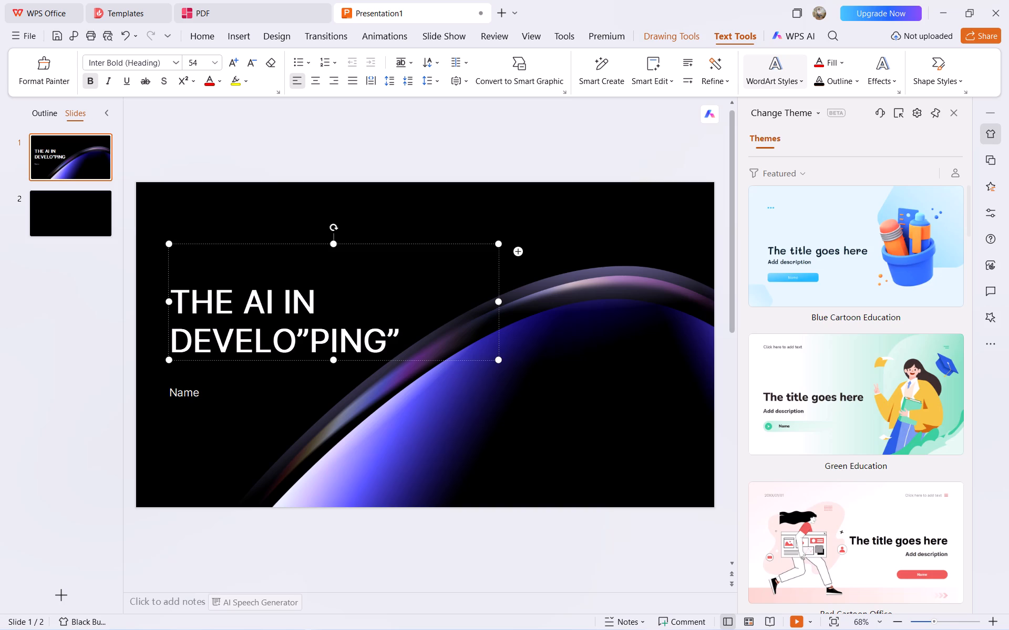
# Fill the name placeholder on slide 1 with "BY" followed by the presenter's name in capitals.
pyautogui.click(185, 390)
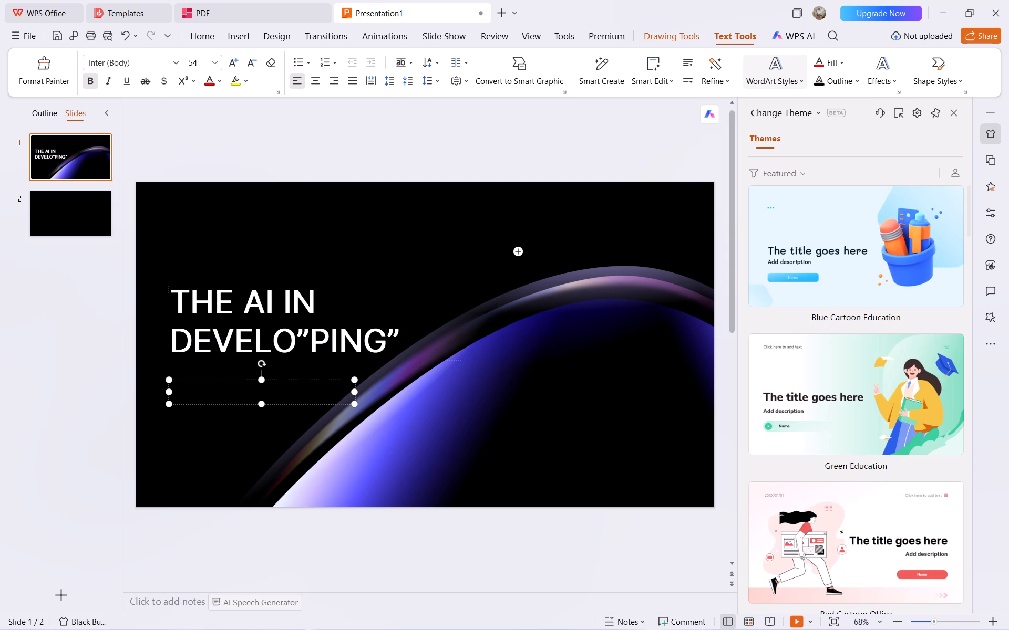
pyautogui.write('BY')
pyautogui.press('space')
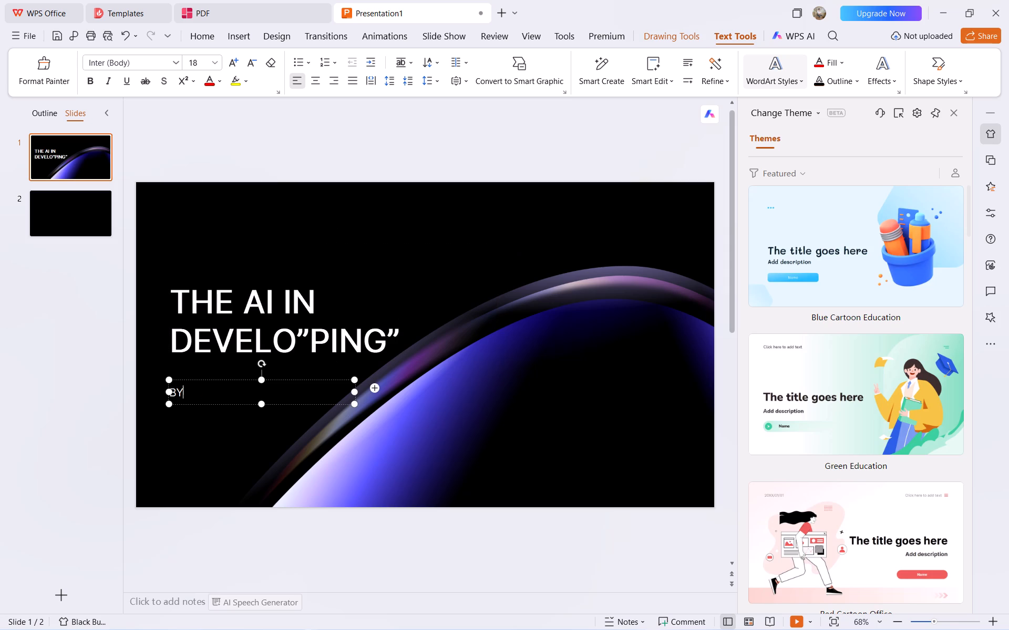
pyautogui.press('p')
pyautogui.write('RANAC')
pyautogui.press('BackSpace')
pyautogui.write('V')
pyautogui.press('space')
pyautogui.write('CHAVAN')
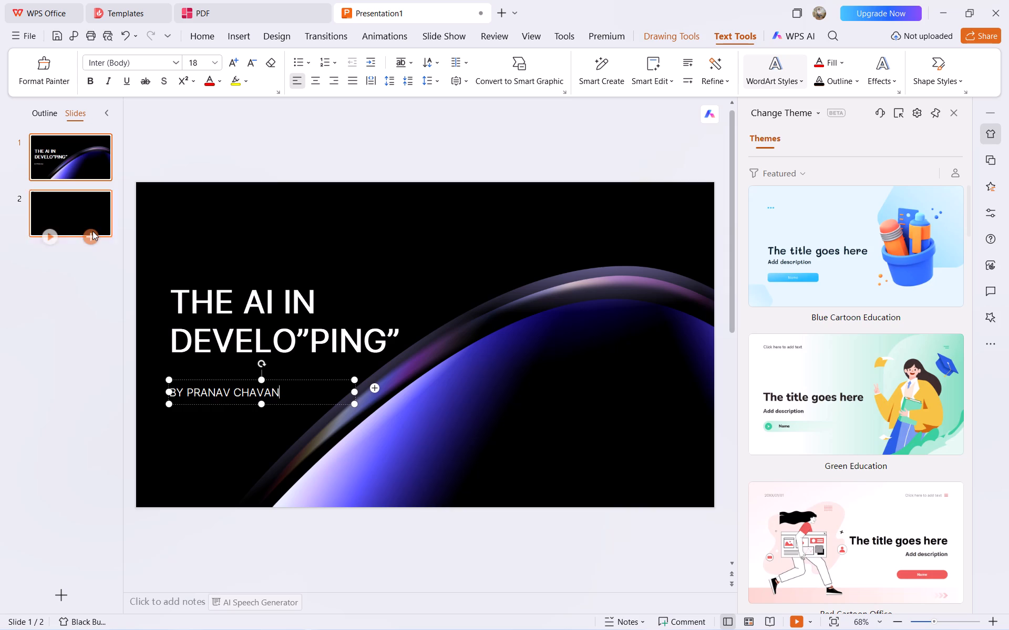
# Delete the title placeholder from slide 2.
pyautogui.click(92, 231)
pyautogui.click(411, 293)
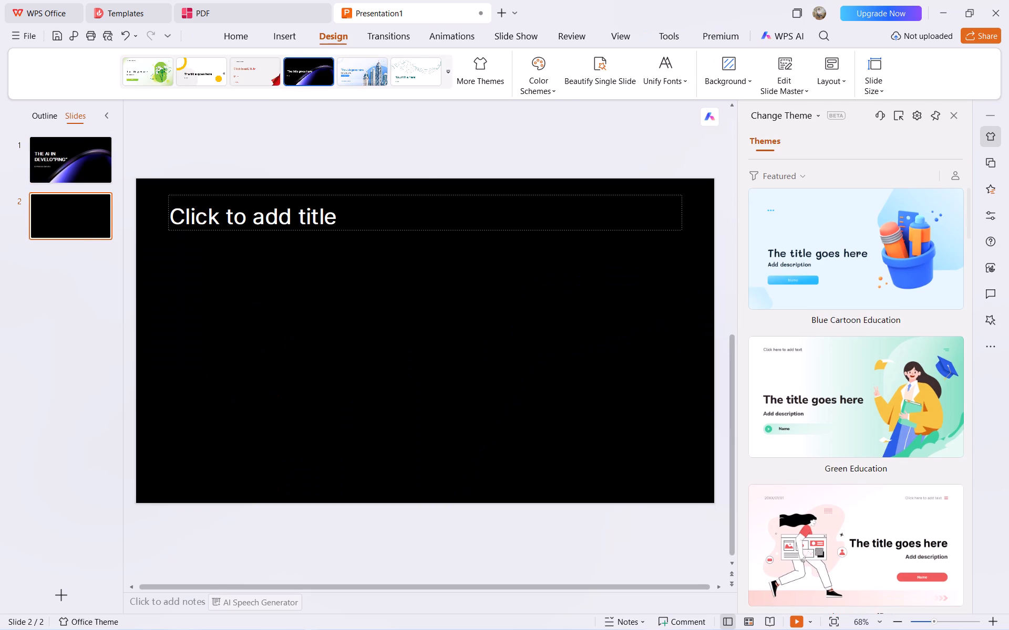
pyautogui.click(401, 214)
pyautogui.press('BackSpace')
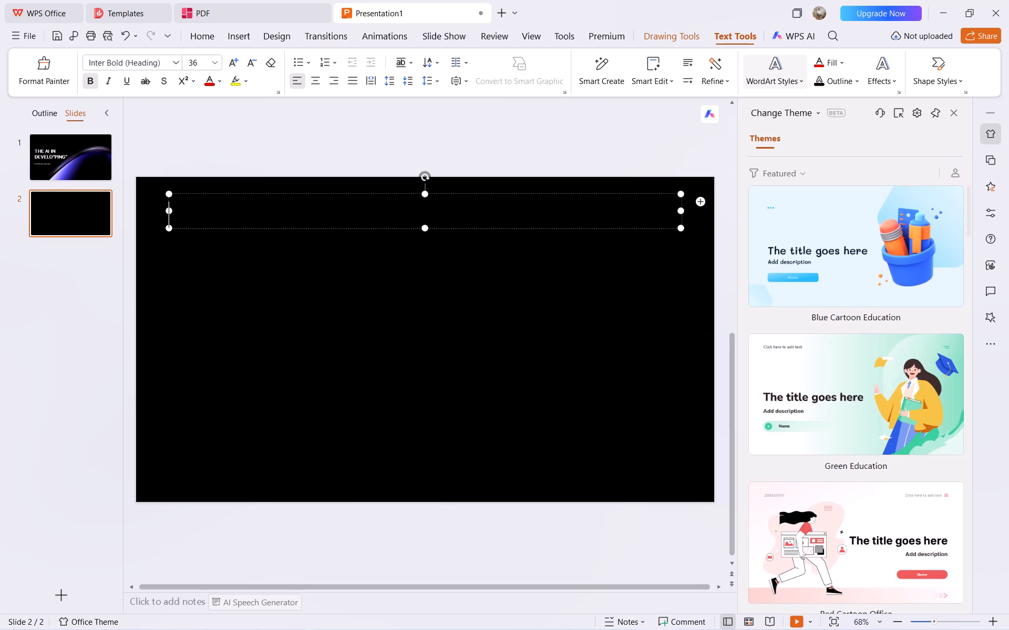
pyautogui.rightClick(431, 192)
pyautogui.click(470, 230)
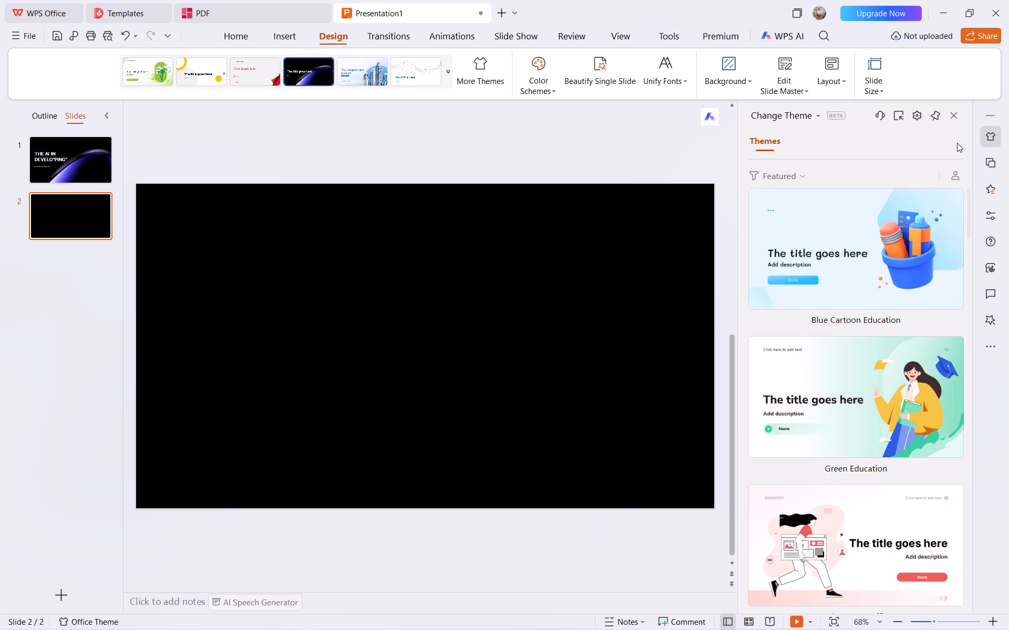
# Close the Change Theme pane.
pyautogui.click(954, 114)
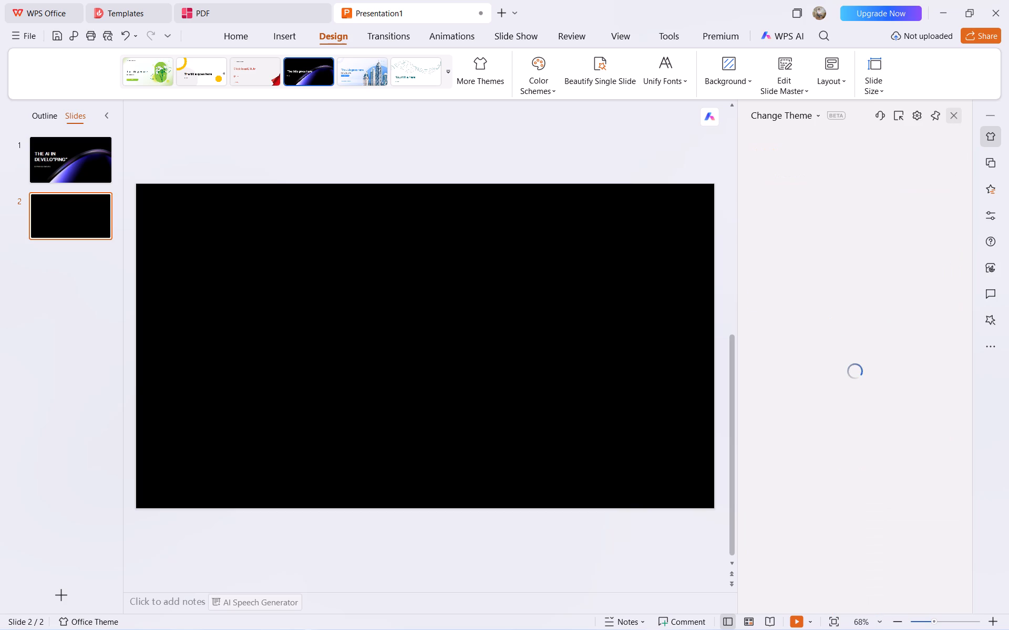
# Apply the light theme with the red-and-blue swirled 3D artwork to the presentation.
pyautogui.click(115, 156)
pyautogui.click(115, 236)
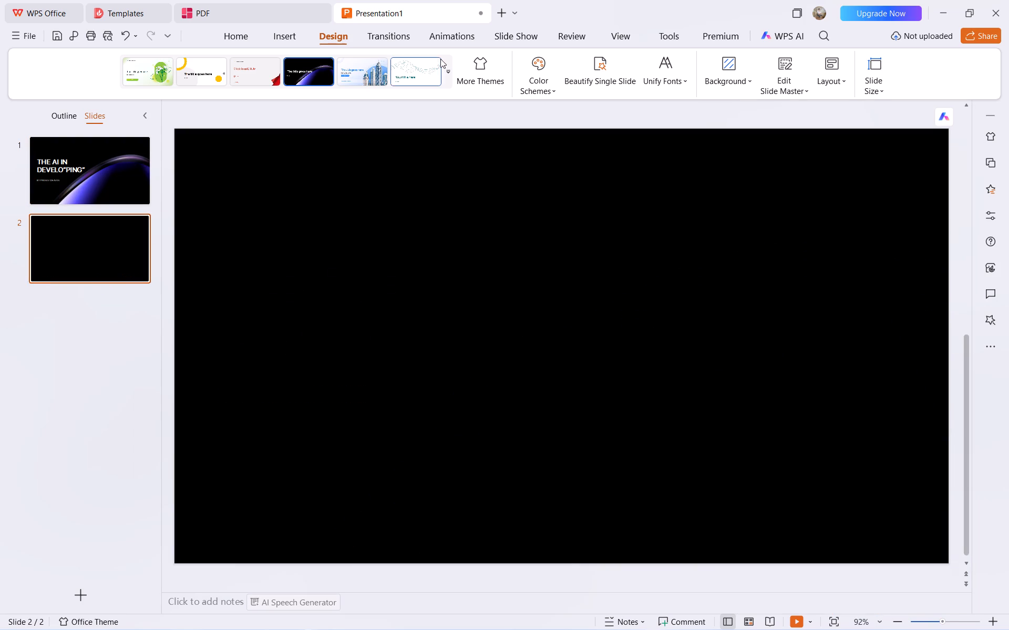
pyautogui.click(450, 72)
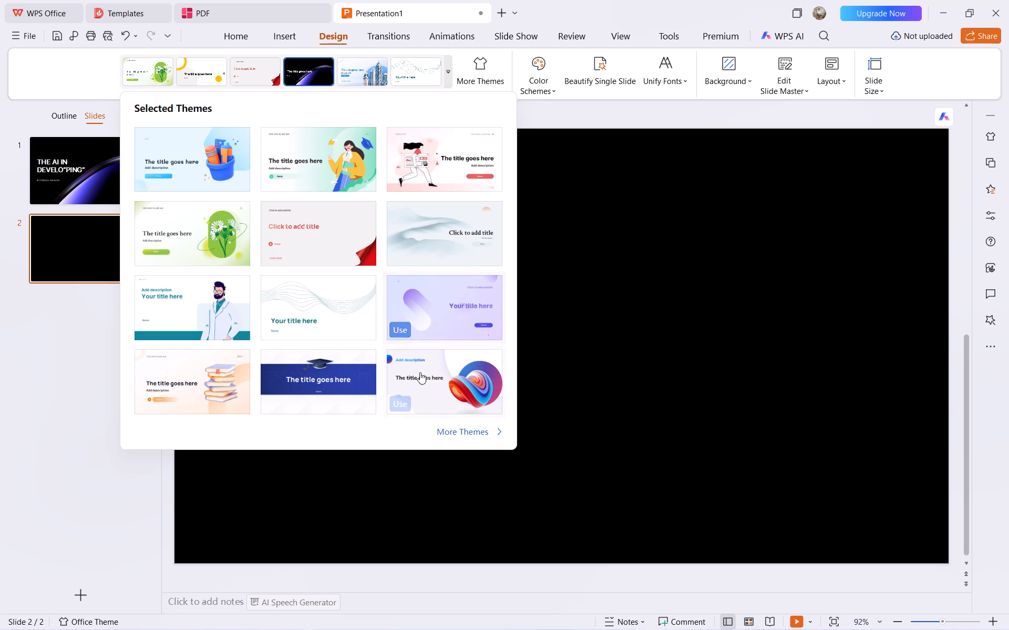
pyautogui.click(435, 385)
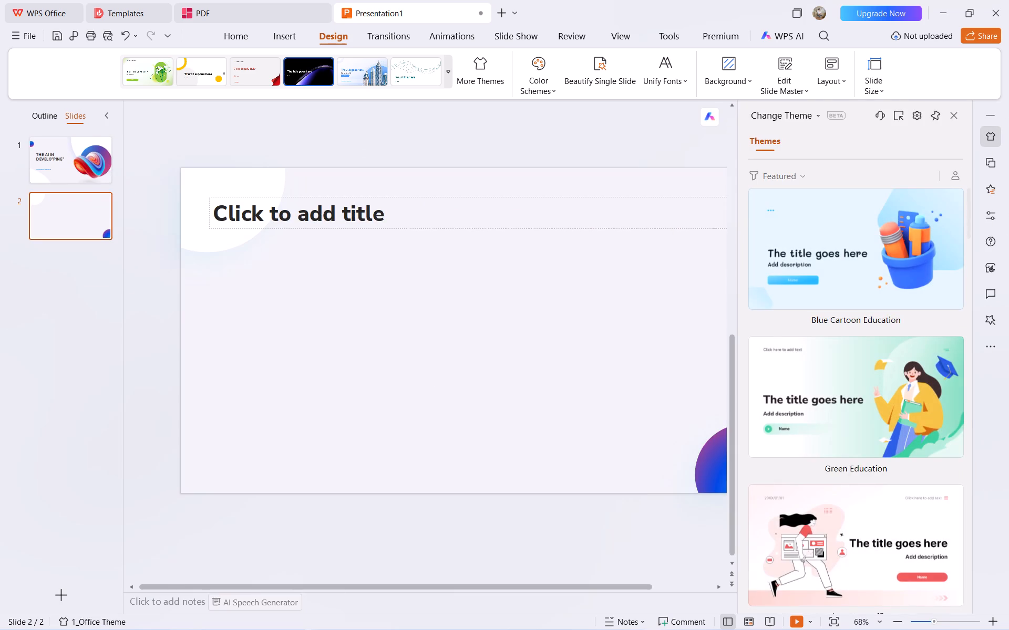
# Fill the empty text placeholder above the title on slide 1 with "THE GREAT LEARNINGS".
pyautogui.click(413, 211)
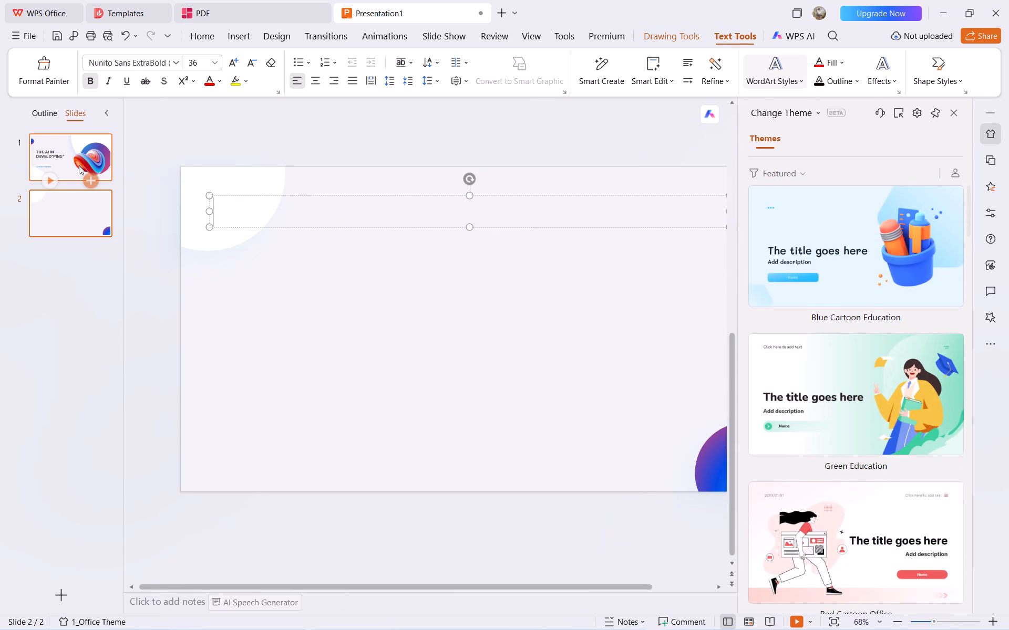
pyautogui.click(79, 165)
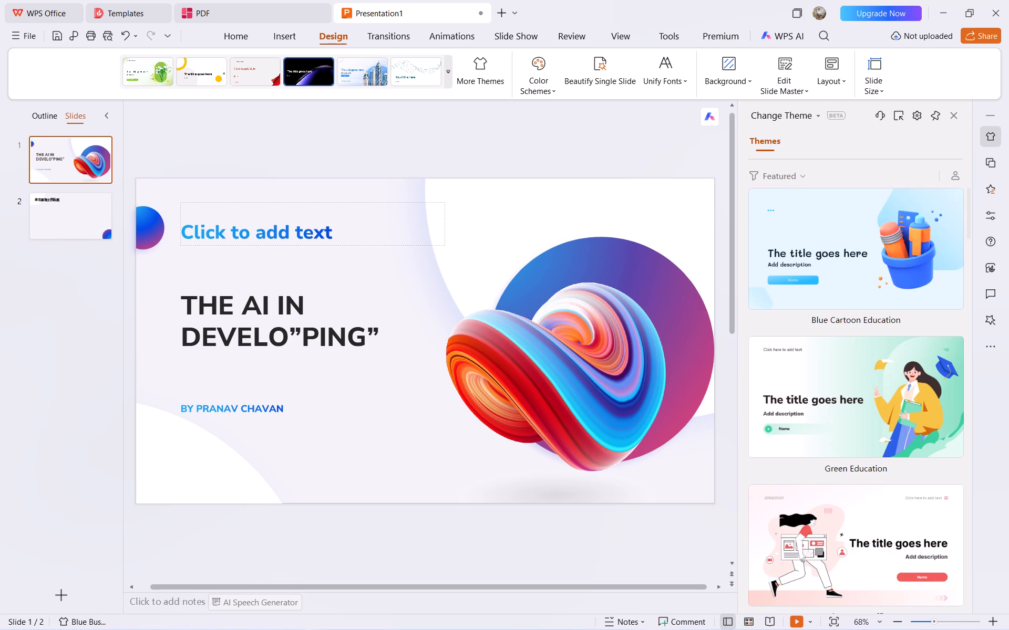
pyautogui.click(316, 233)
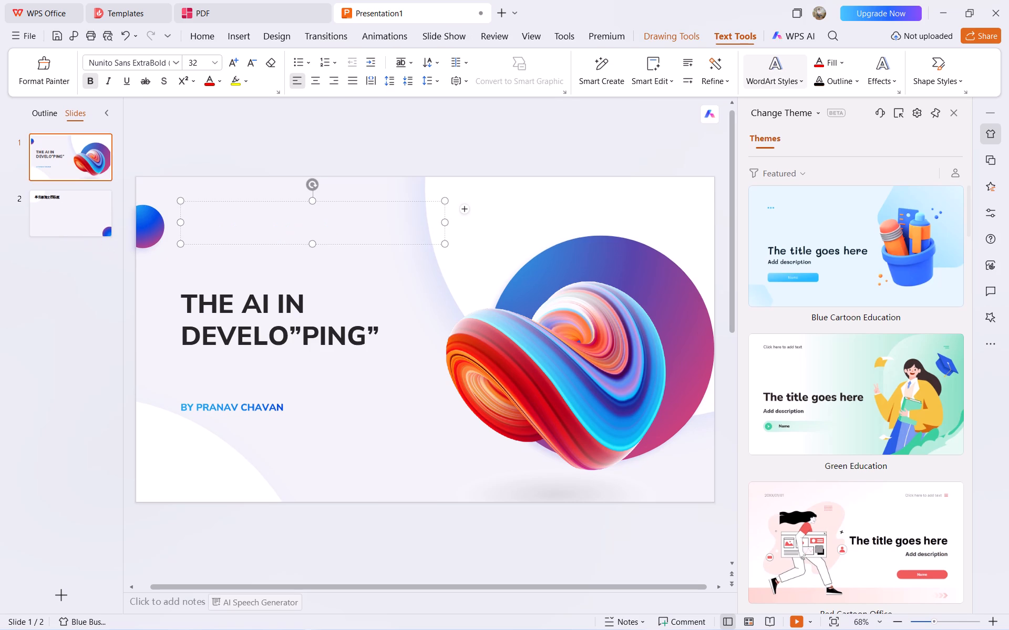
pyautogui.write('THE')
pyautogui.press('space')
pyautogui.write('GREAT LEARNINGS')
pyautogui.press('BackSpace')
pyautogui.press('BackSpace')
pyautogui.press('BackSpace')
pyautogui.press('BackSpace')
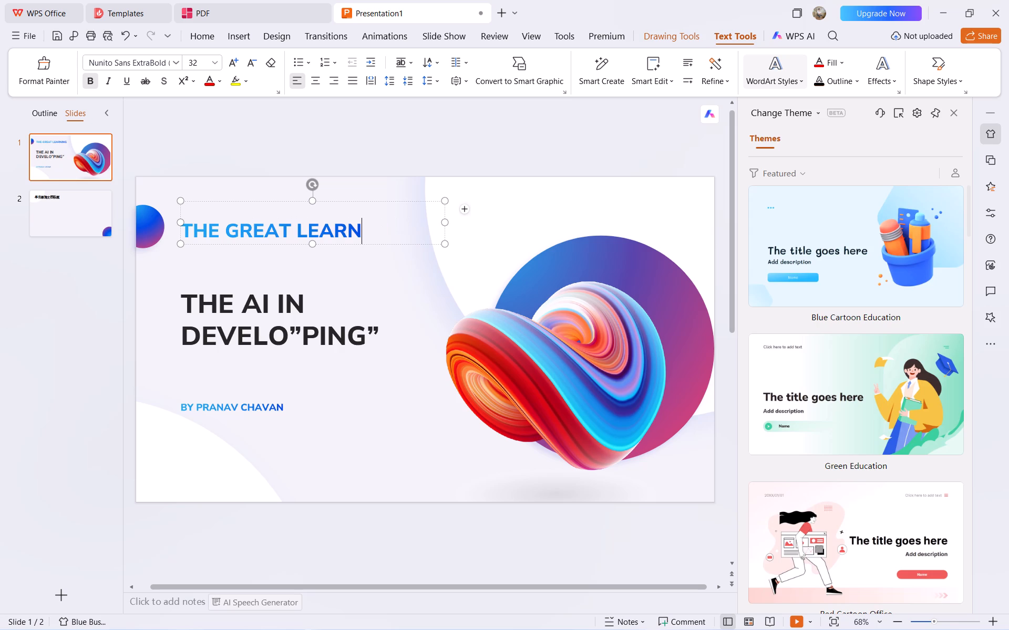
pyautogui.write('INGS')
pyautogui.press('space')
# Enter "LETS DIVE DEEP INTO AI ANALYTICS" as the title of slide 2.
pyautogui.click(61, 218)
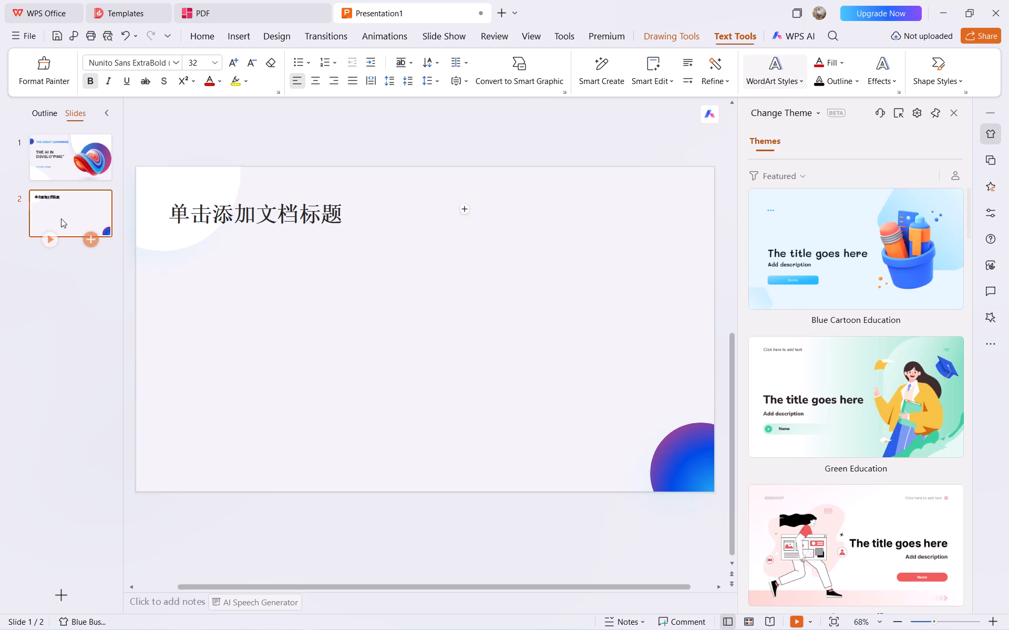
pyautogui.click(253, 227)
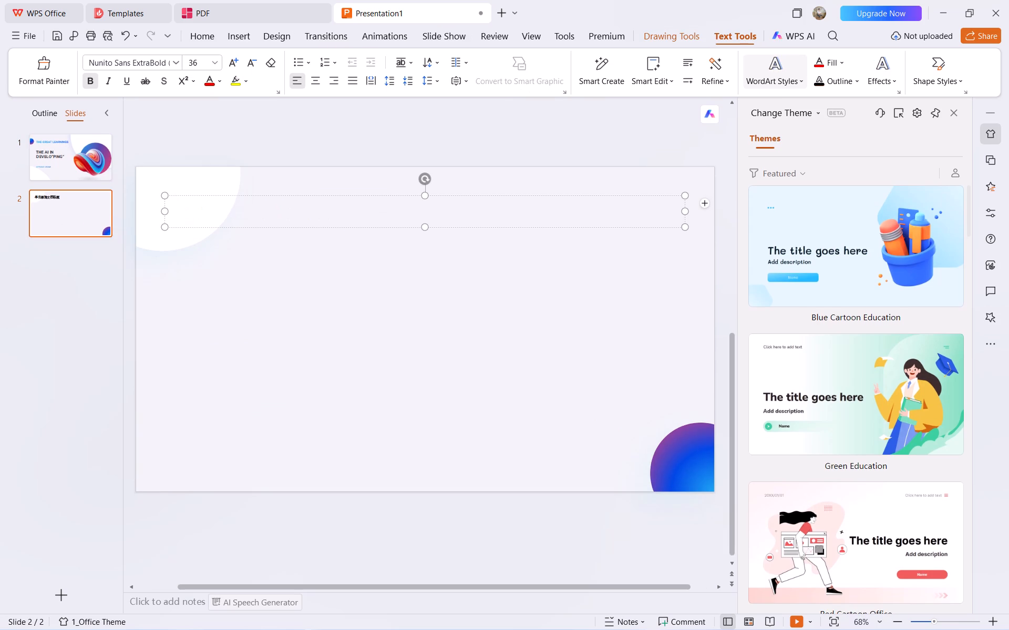
pyautogui.write('LE')
pyautogui.write('TS DIVE DEEP I')
pyautogui.press('BackSpace')
pyautogui.write('INTO AI ANALY')
pyautogui.click(253, 227)
pyautogui.write('TI')
pyautogui.write('CS')
pyautogui.press('BackSpace')
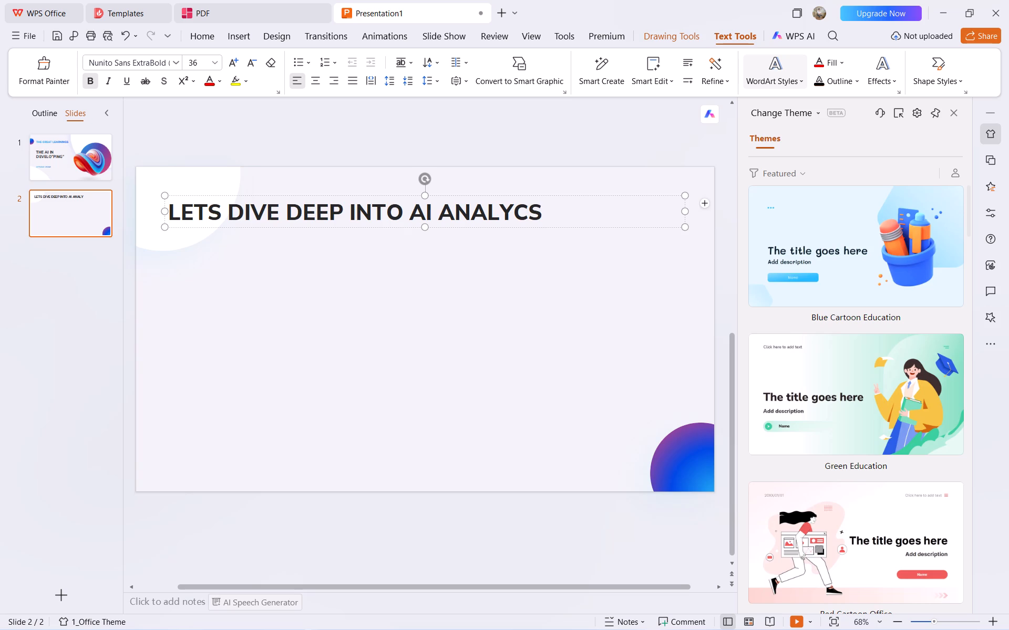
pyautogui.press('BackSpace')
pyautogui.press('BackSpace')
pyautogui.press('y')
pyautogui.click(504, 209)
pyautogui.press('t')
pyautogui.press('i')
pyautogui.press('BackSpace')
pyautogui.press('Right')
pyautogui.press('BackSpace')
pyautogui.write('YTICS')
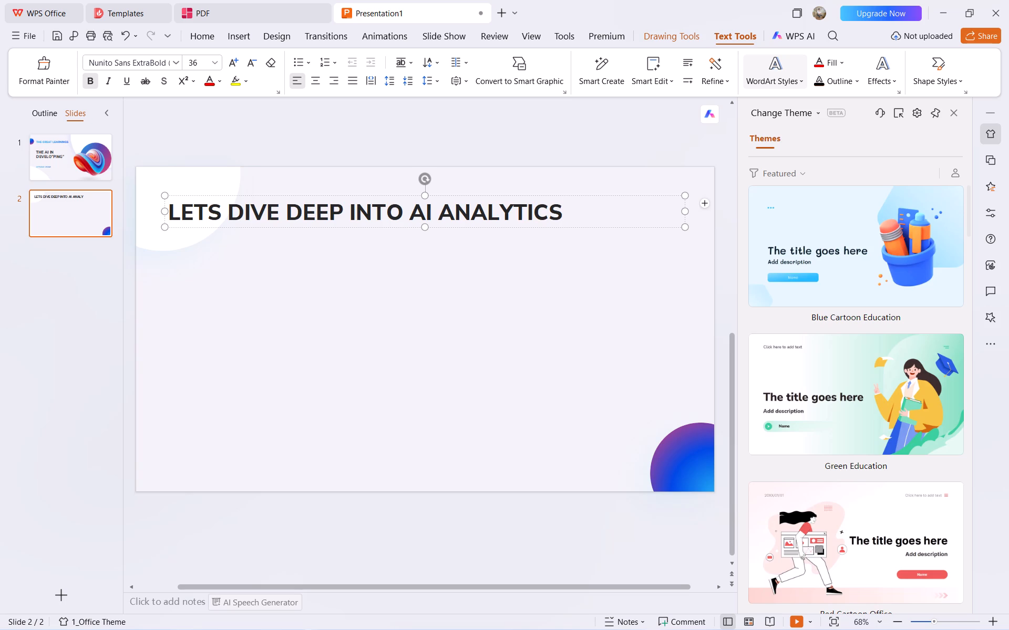
# Insert a narrow text box in the empty area of slide 2, near the blue corner circle.
pyautogui.doubleClick(547, 335)
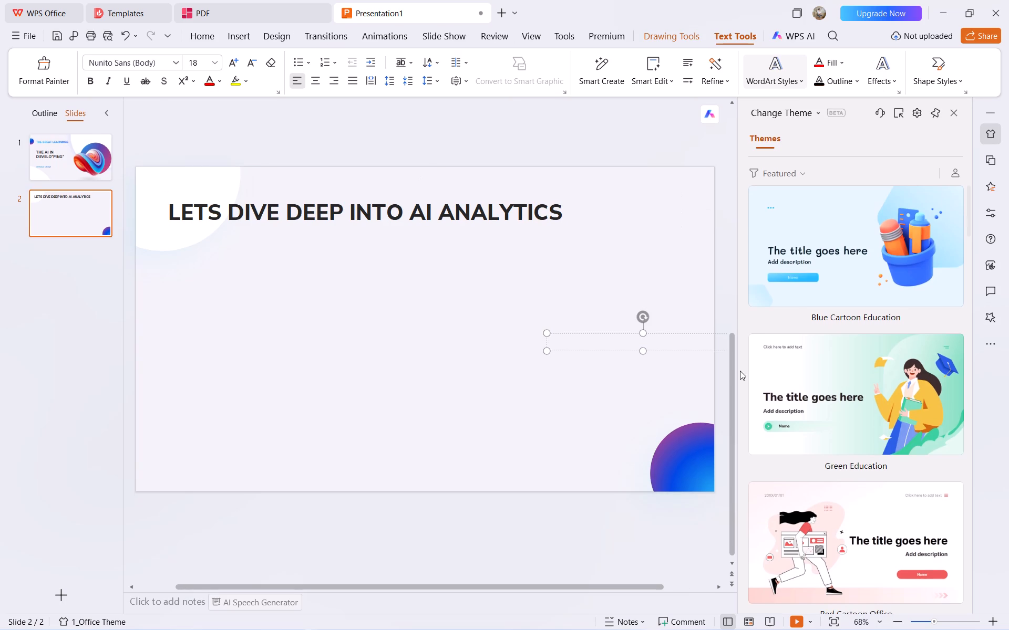
pyautogui.click(241, 36)
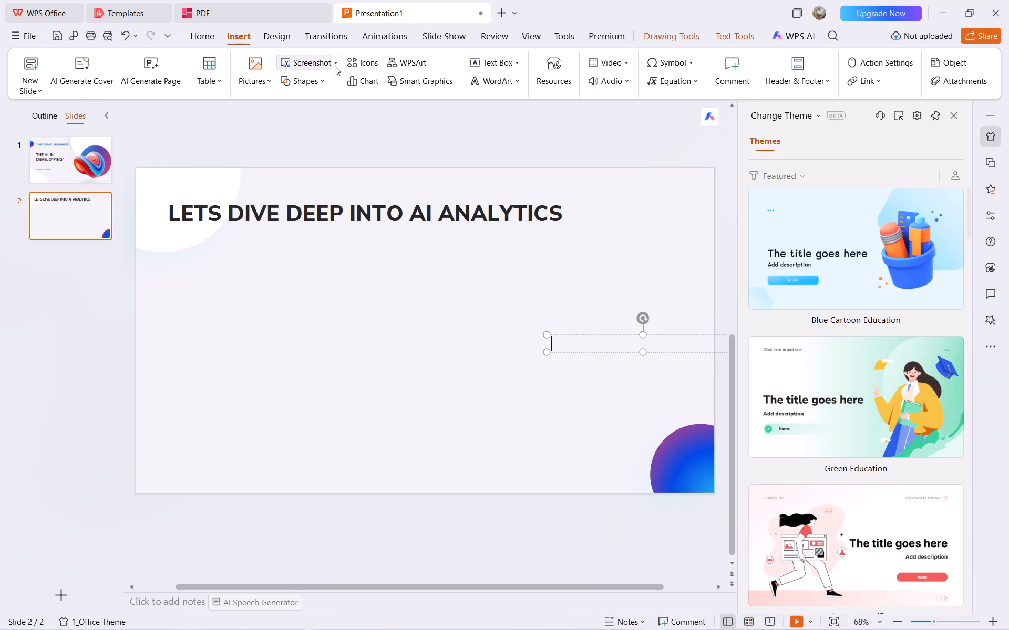
pyautogui.click(496, 59)
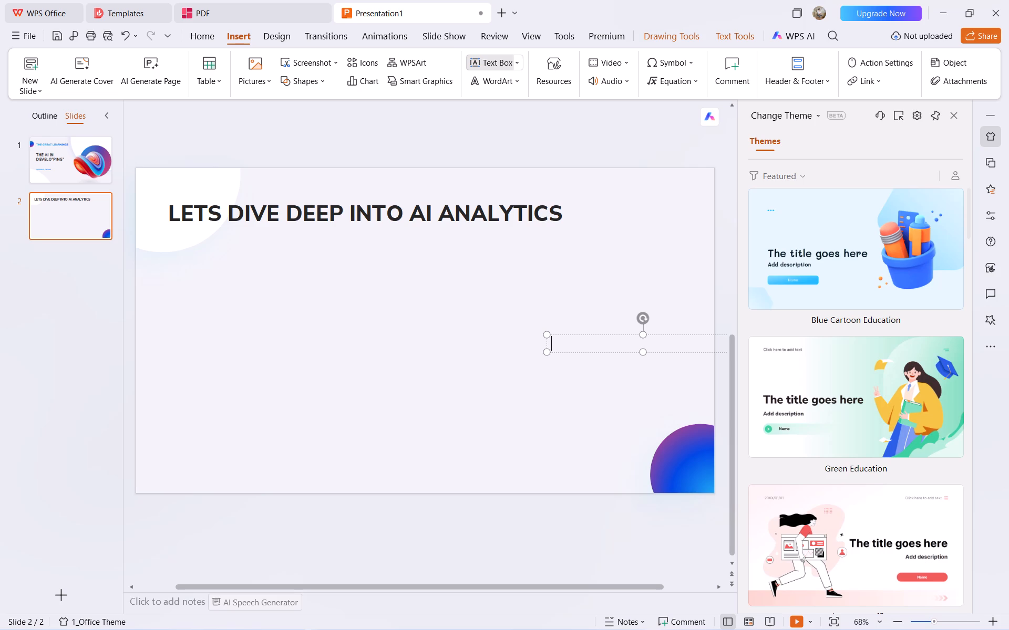
pyautogui.moveTo(547, 353); pyautogui.dragTo(635, 351)
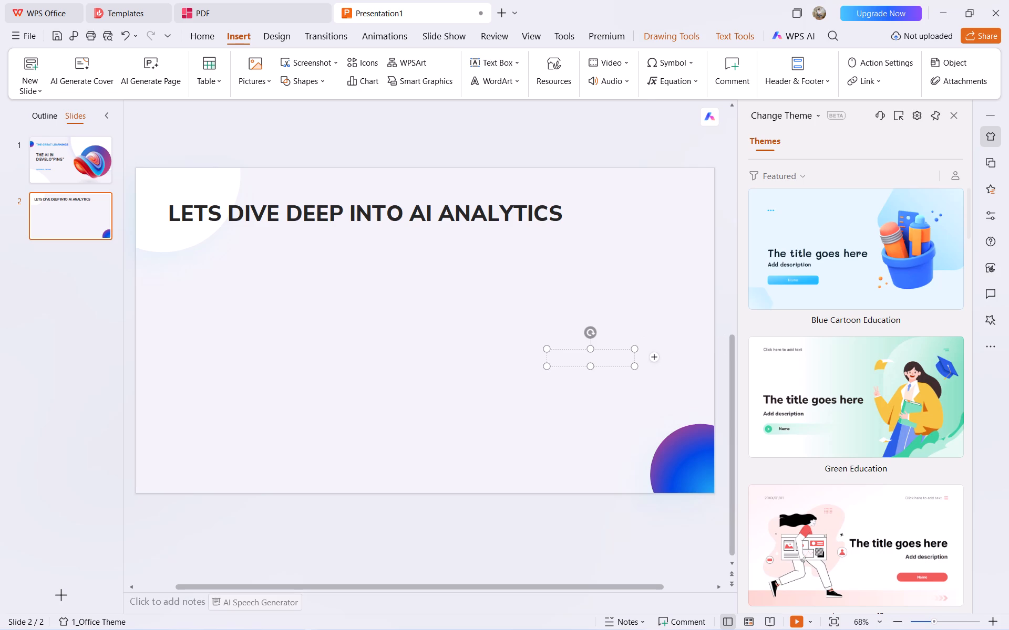
# Enter "THE FIRST QUESTION ARISE" in the new text box on slide 2.
pyautogui.click(625, 355)
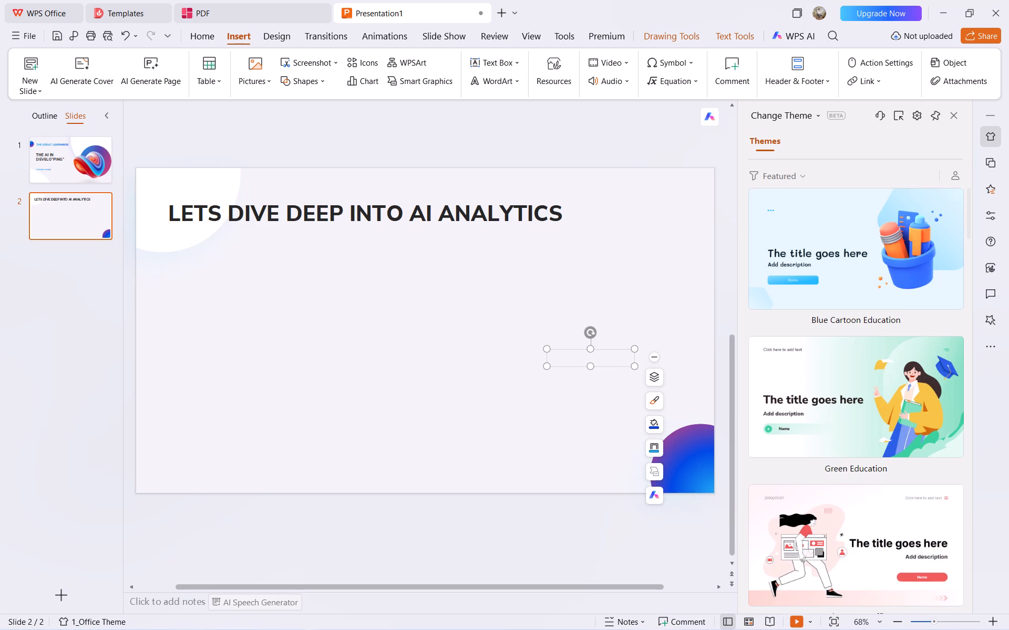
pyautogui.write('THE')
pyautogui.press('space')
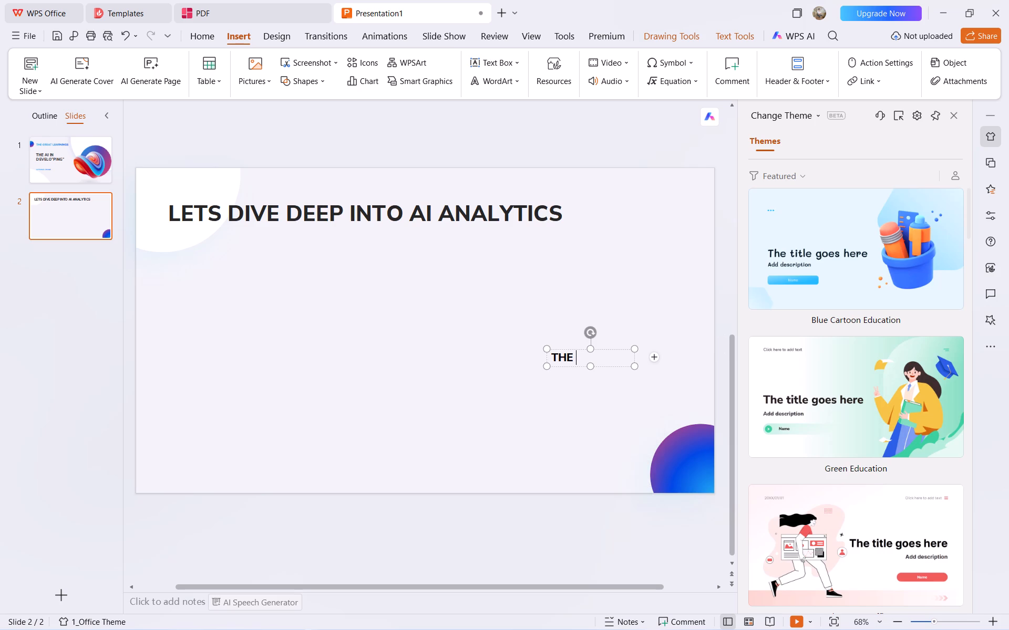
pyautogui.write('AI')
pyautogui.press('BackSpace')
pyautogui.press('BackSpace')
pyautogui.press('BackSpace')
pyautogui.press('BackSpace')
pyautogui.press('BackSpace')
pyautogui.press('BackSpace')
pyautogui.write('THE')
pyautogui.press('space')
pyautogui.write('FIRST QUESON')
pyautogui.press('space')
pyautogui.press('BackSpace')
pyautogui.press('BackSpace')
pyautogui.press('BackSpace')
pyautogui.press('BackSpace')
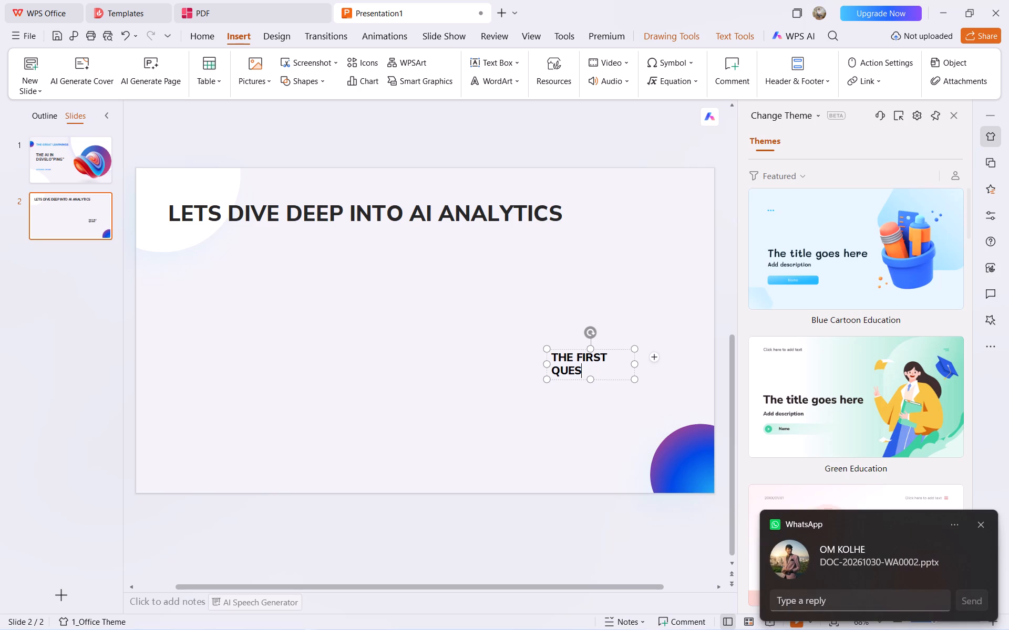
pyautogui.write('STION ARRISEE')
pyautogui.press('BackSpace')
pyautogui.press('BackSpace')
pyautogui.press('BackSpace')
pyautogui.press('BackSpace')
pyautogui.press('BackSpace')
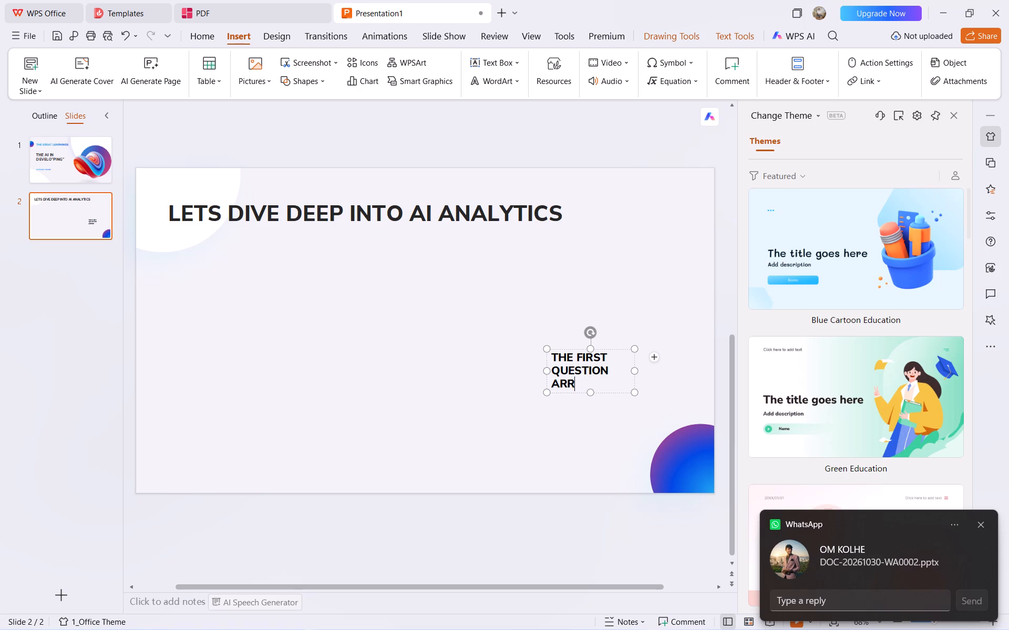
pyautogui.write('ISE')
pyautogui.press('space')
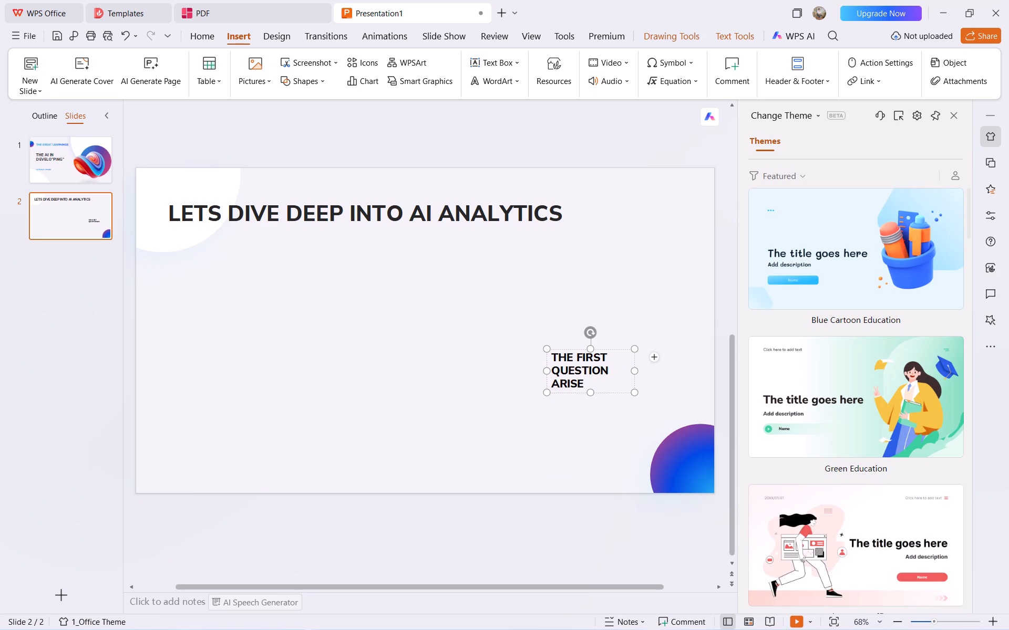
# Move the text box directly beneath the slide 2 title and widen it to nearly the title placeholder's width.
pyautogui.moveTo(619, 348); pyautogui.dragTo(626, 348)
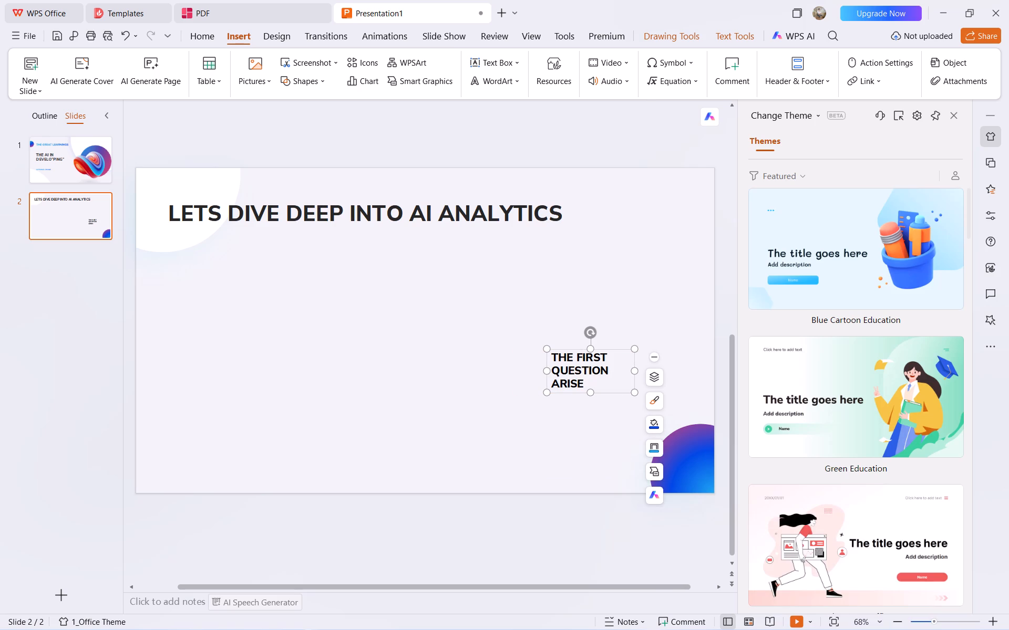
pyautogui.moveTo(626, 348); pyautogui.dragTo(610, 346)
pyautogui.moveTo(610, 346); pyautogui.dragTo(224, 153)
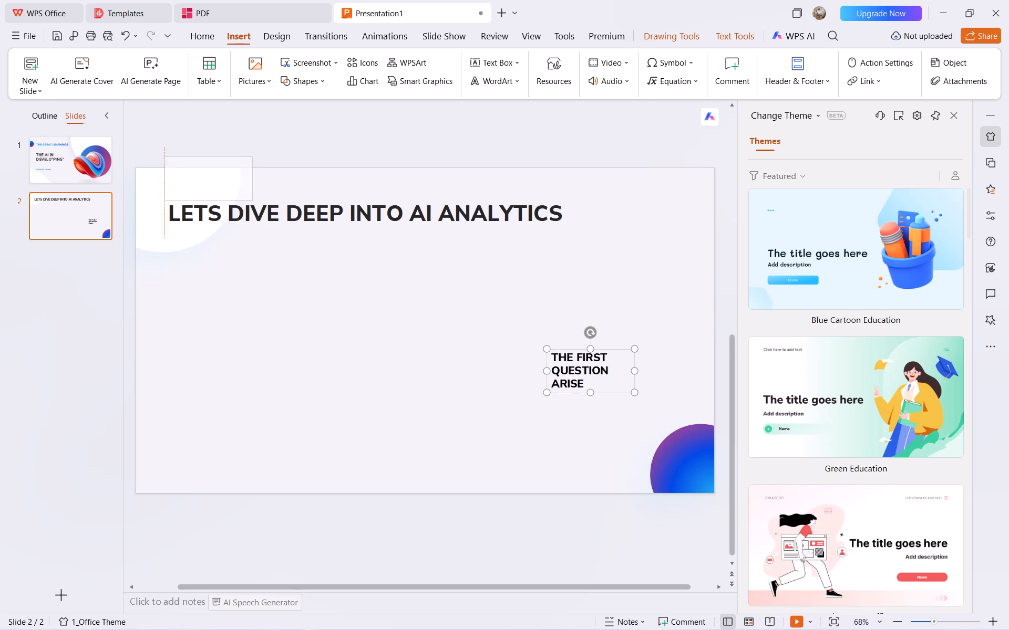
pyautogui.moveTo(224, 153); pyautogui.dragTo(238, 241)
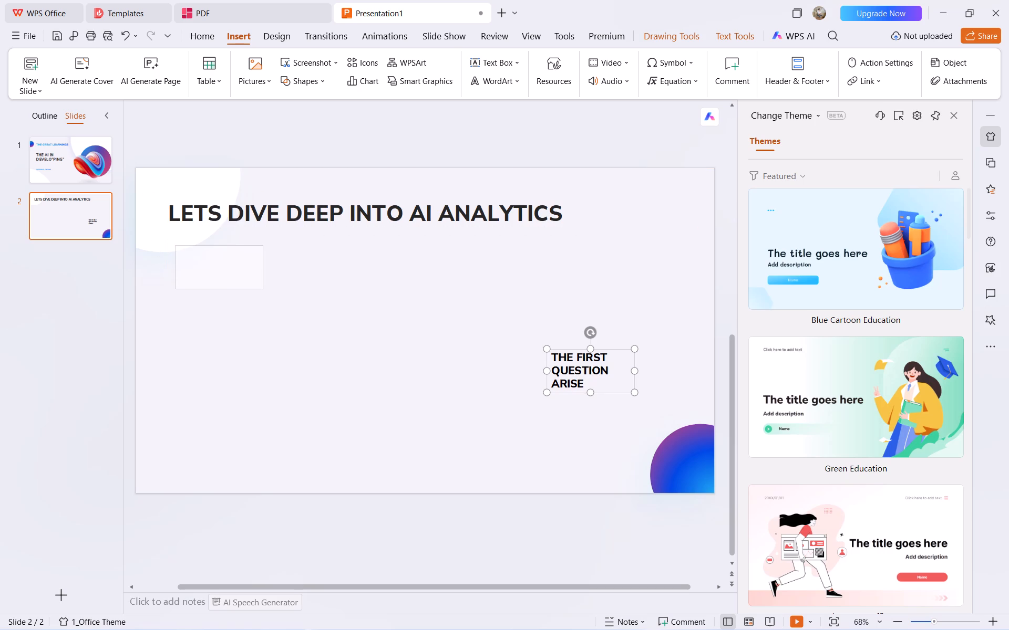
pyautogui.moveTo(238, 241); pyautogui.dragTo(234, 236)
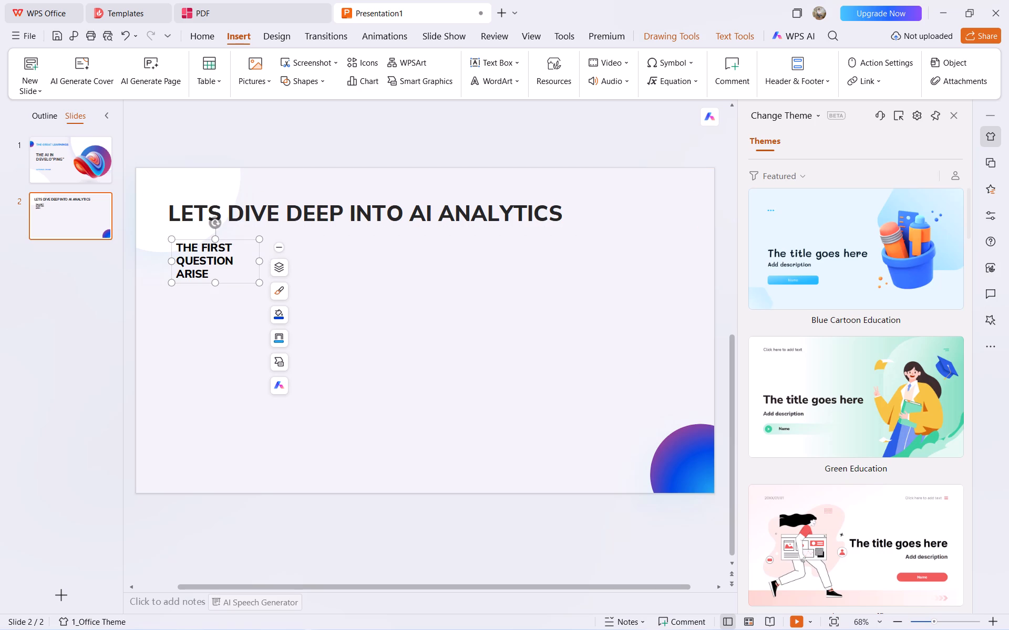
pyautogui.moveTo(262, 259); pyautogui.dragTo(661, 255)
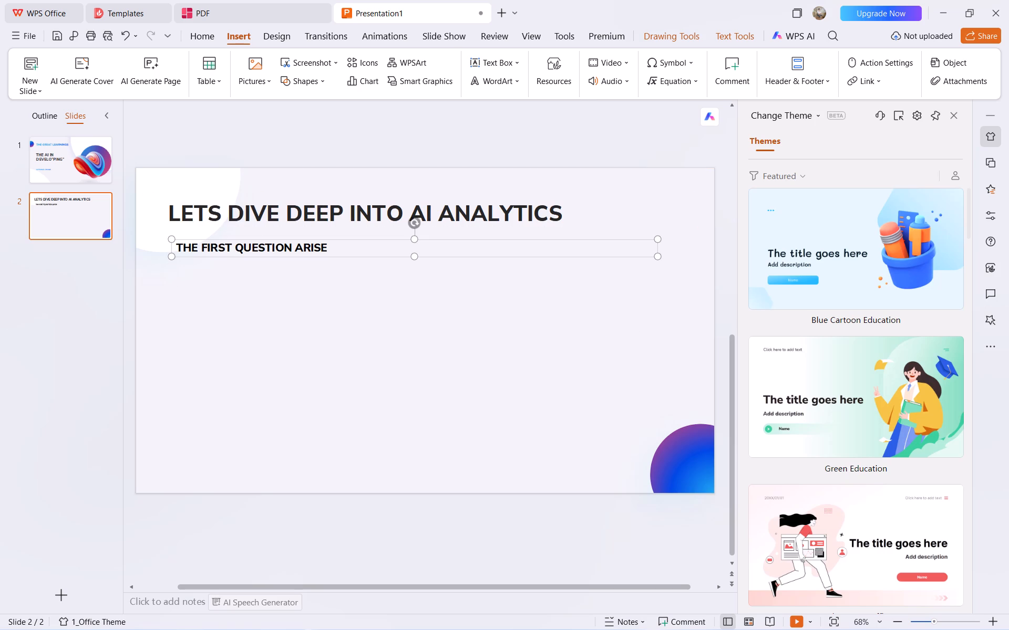
# Append "WHAT IS AI" after "THE FIRST QUESTION ARISE" in the text box.
pyautogui.click(344, 248)
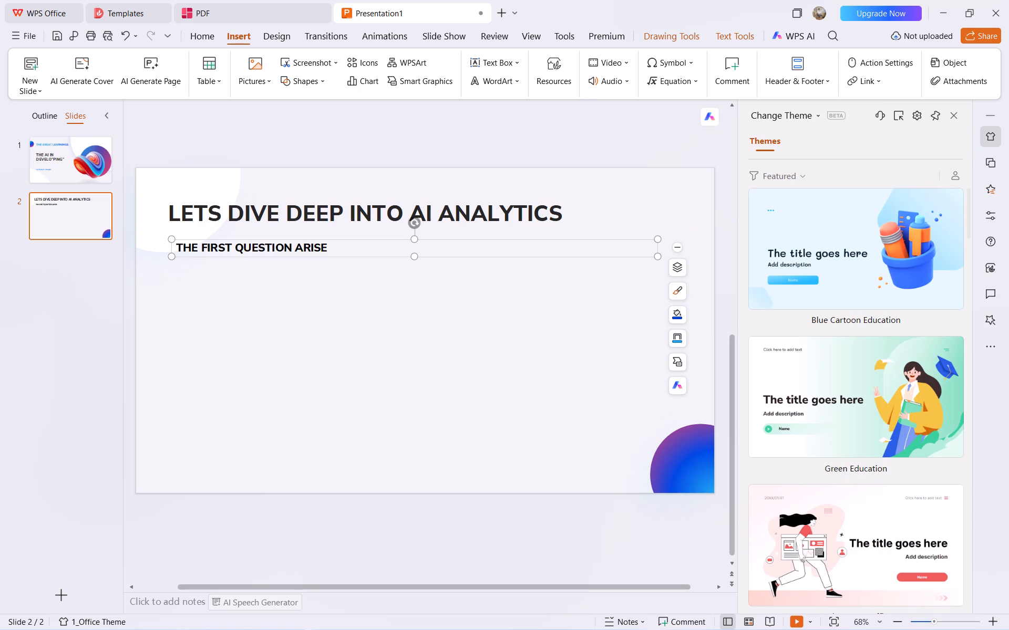
pyautogui.click(341, 248)
pyautogui.click(332, 245)
pyautogui.doubleClick(331, 245)
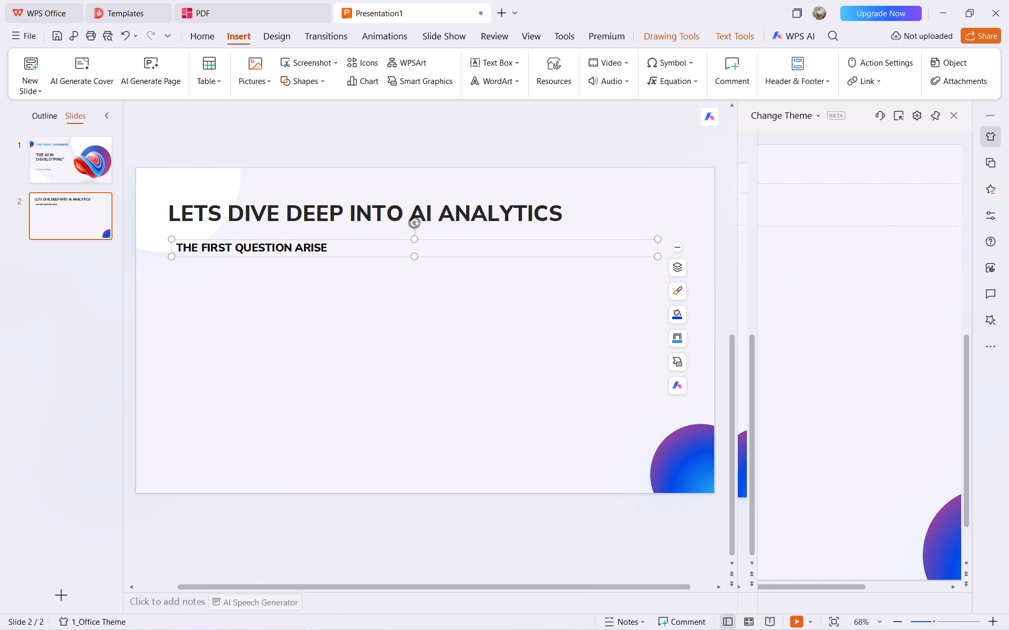
pyautogui.doubleClick(304, 246)
pyautogui.press('Right')
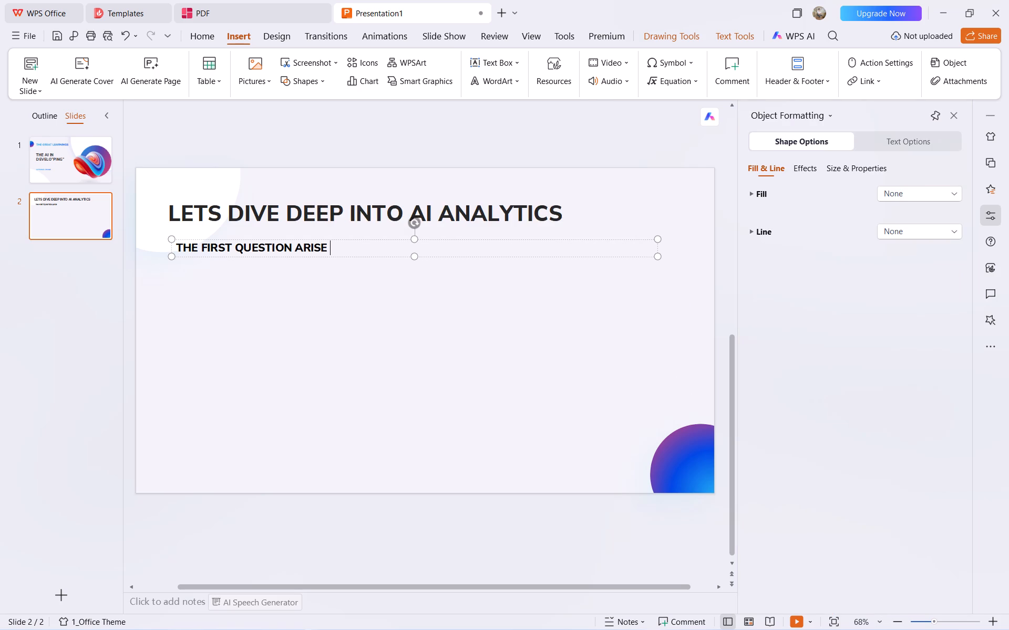
pyautogui.write('WHAT IS AI')
pyautogui.press('space')
# Add a second line to the text box reading "I'M NOT TELL THE AS USUAL DEFINATION OF AI".
pyautogui.press('Return')
pyautogui.write('IW')
pyautogui.press('BackSpace')
pyautogui.write("'M NOT")
pyautogui.press('space')
pyautogui.write('TELL THE')
pyautogui.press('space')
pyautogui.write('AS USUAL DEFINAT')
pyautogui.press('BackSpace')
pyautogui.press('BackSpace')
pyautogui.press('BackSpace')
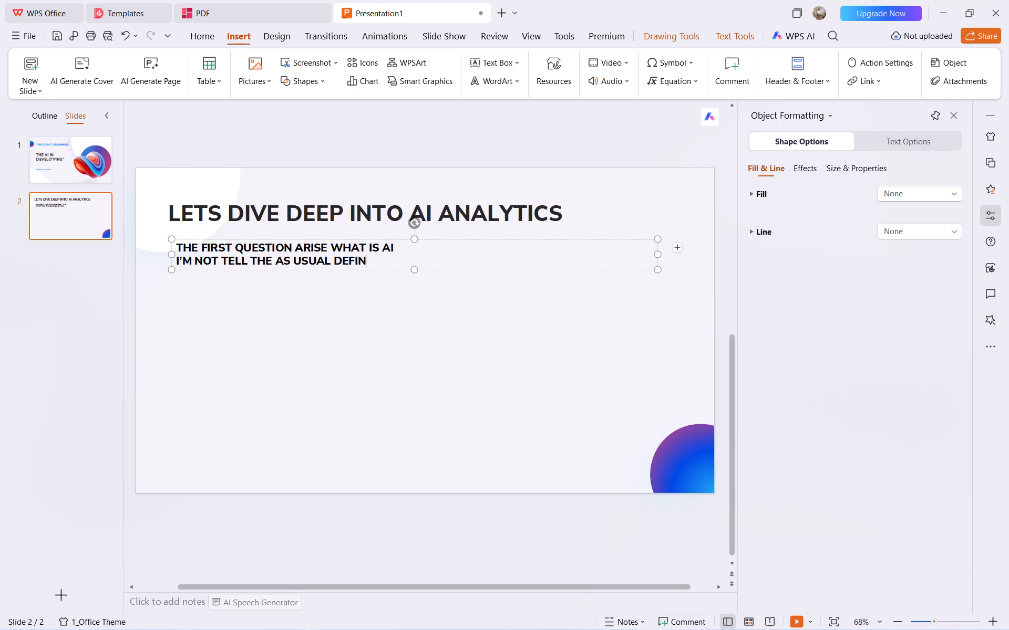
pyautogui.write('NATION OF AI')
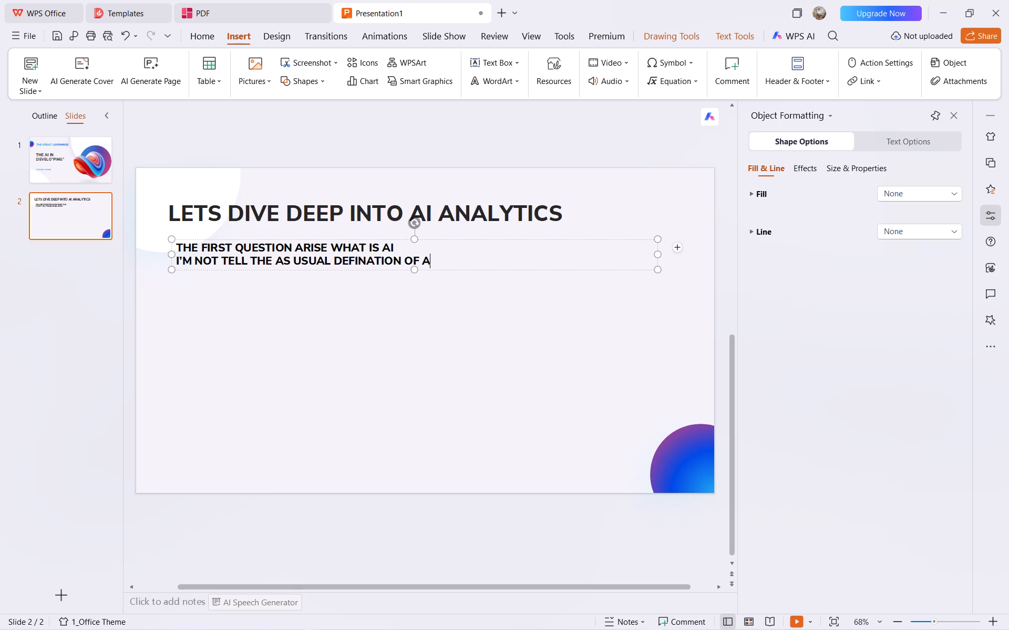
# Continue the text box's second line with "AND IT ALGORITHMS FUNCION AND" after "DEFINATION OF AI".
pyautogui.press('space')
pyautogui.write('AND IT ALGOR')
pyautogui.press('BackSpace')
pyautogui.press('BackSpace')
pyautogui.press('BackSpace')
pyautogui.write('OG')
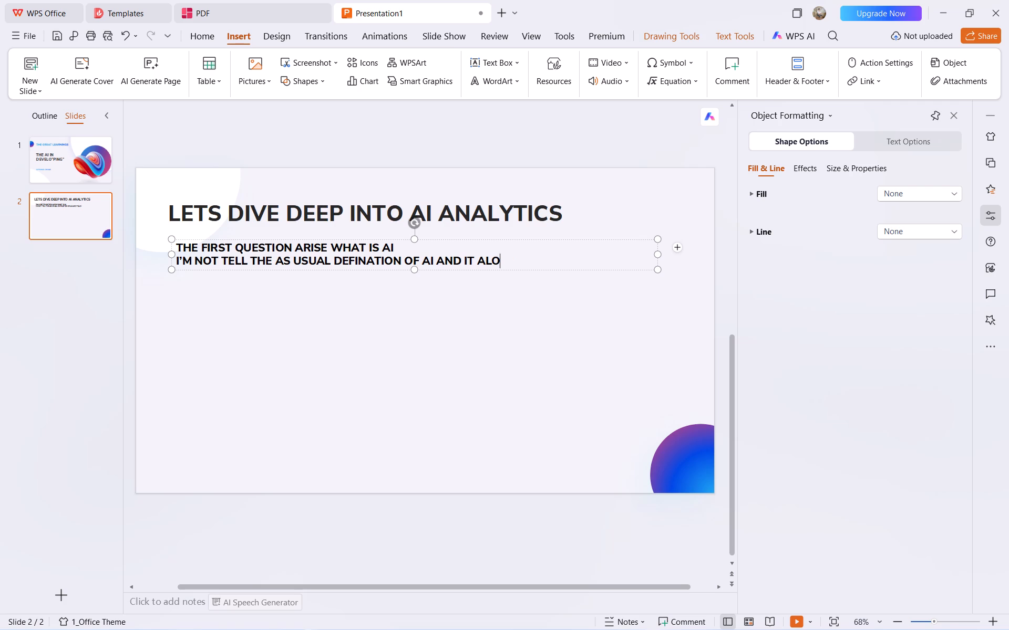
pyautogui.press('BackSpace')
pyautogui.press('BackSpace')
pyautogui.write('GORITHMS FUNCION AND')
pyautogui.press('space')
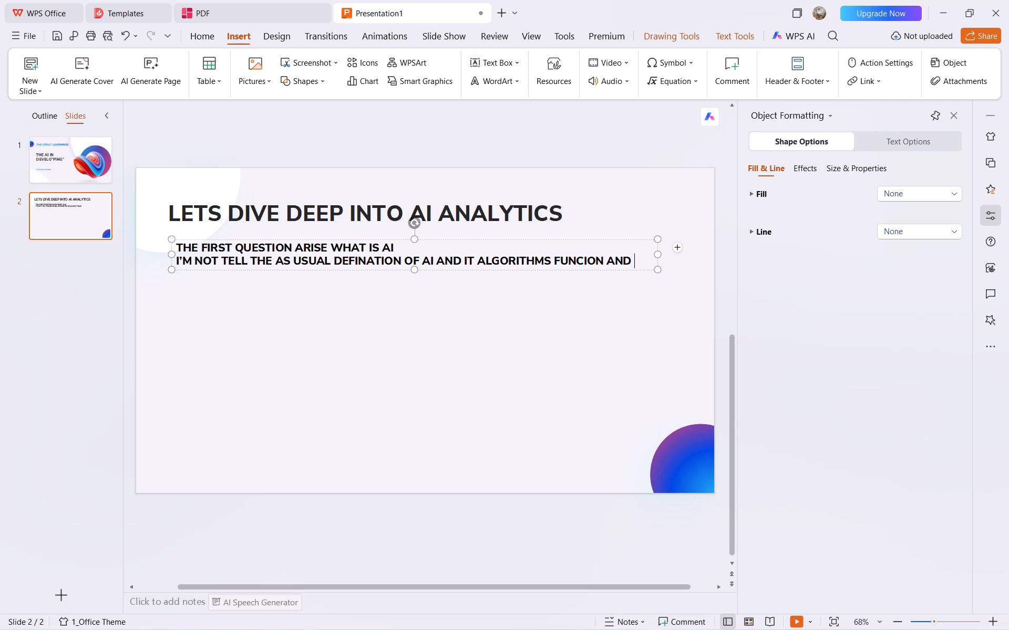
# Finish the sentence in the text box with "IT ACHIVEMENT" and add an empty line after it.
pyautogui.write('IT ACHIV')
pyautogui.write('MENT')
pyautogui.press('space')
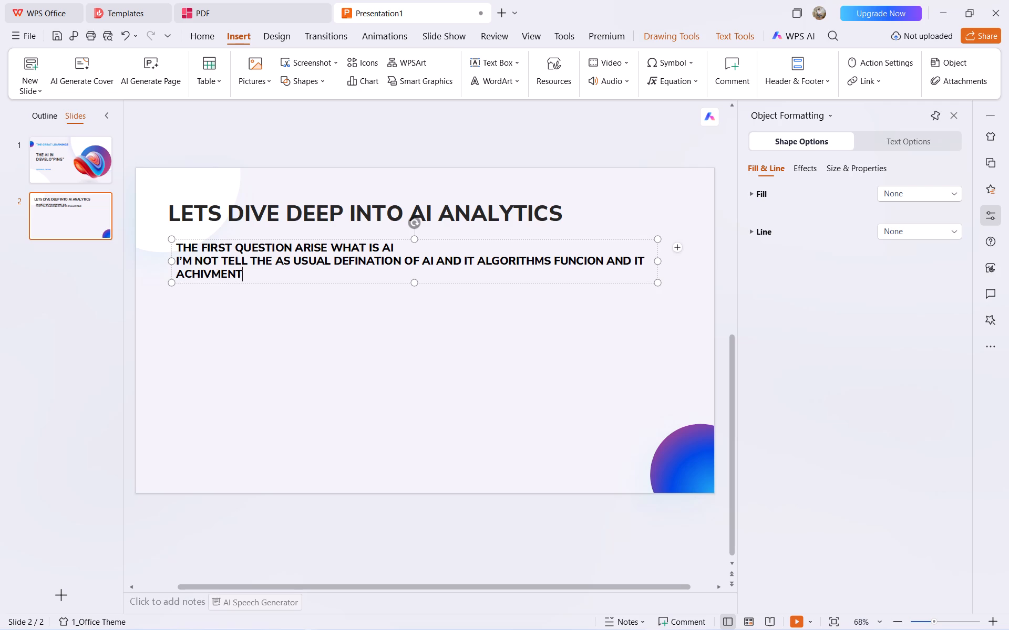
pyautogui.press('BackSpace')
pyautogui.press('BackSpace')
pyautogui.press('BackSpace')
pyautogui.press('BackSpace')
pyautogui.press('BackSpace')
pyautogui.press('BackSpace')
pyautogui.press('BackSpace')
pyautogui.write('IVEMENT')
pyautogui.press('space')
pyautogui.press('Return')
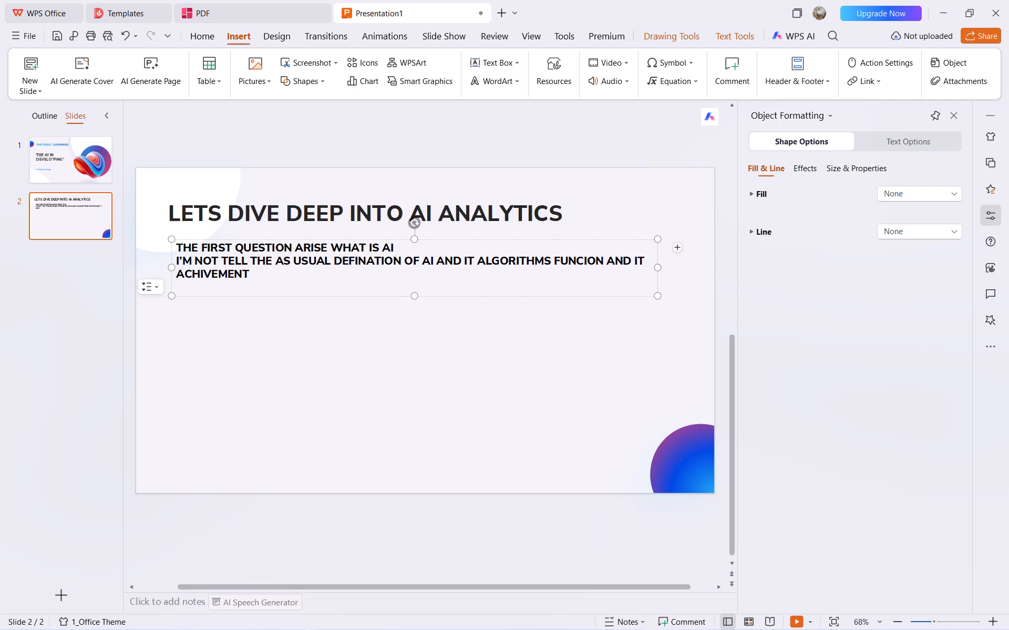
pyautogui.click(250, 128)
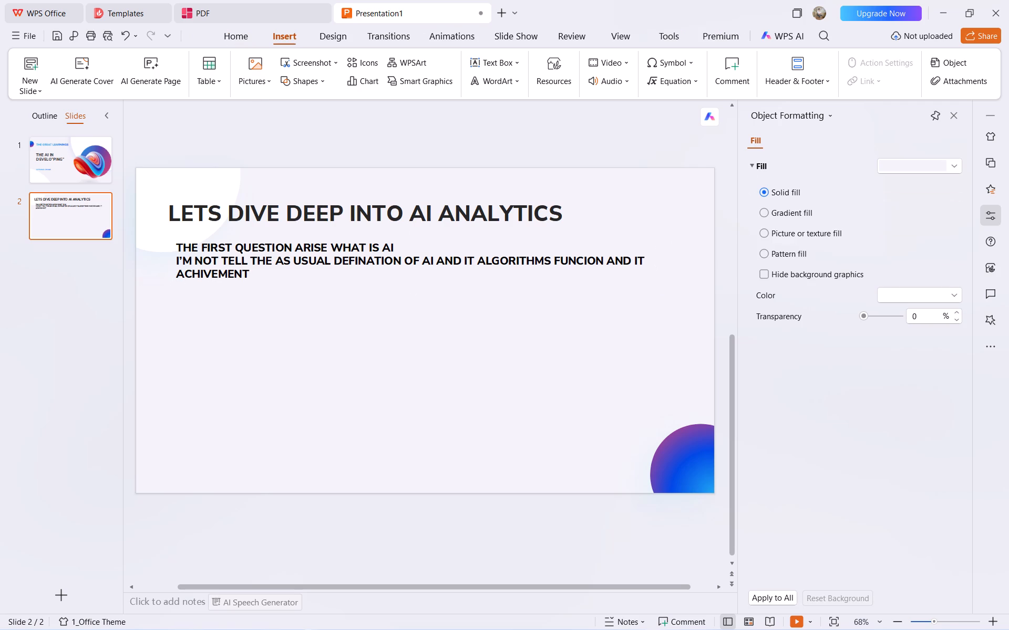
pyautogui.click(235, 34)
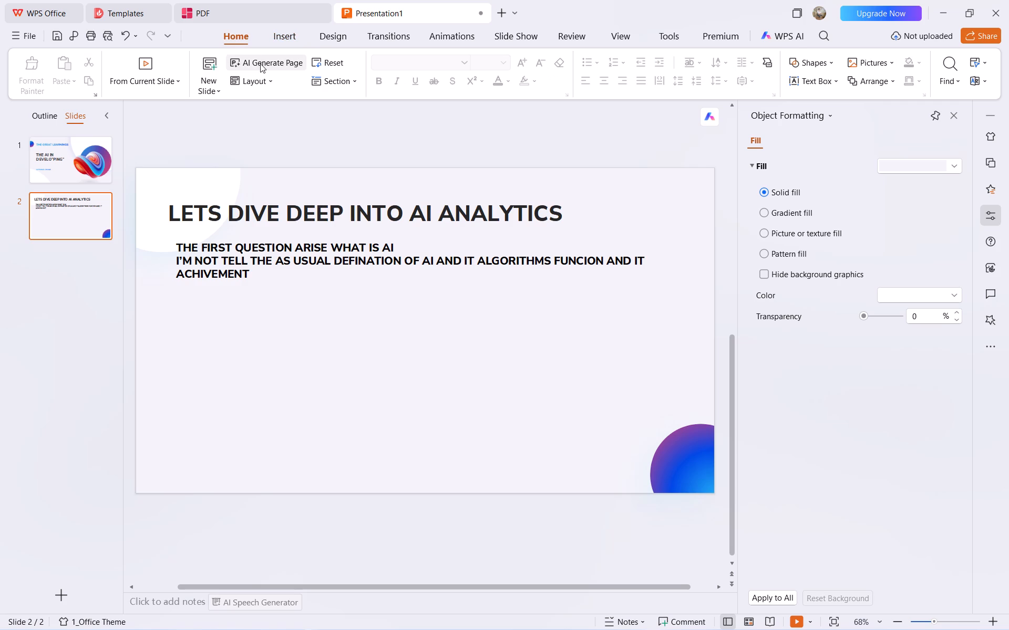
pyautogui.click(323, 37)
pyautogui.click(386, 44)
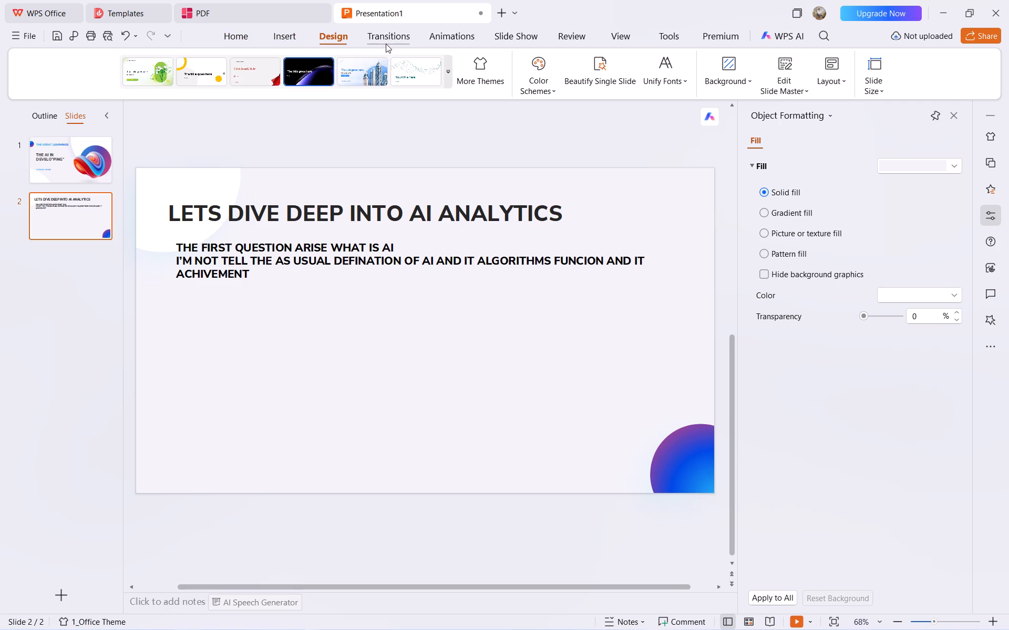
# Draw a heart shape about 4.68 in wide and 4.35 in high below the text on slide 2.
pyautogui.click(246, 30)
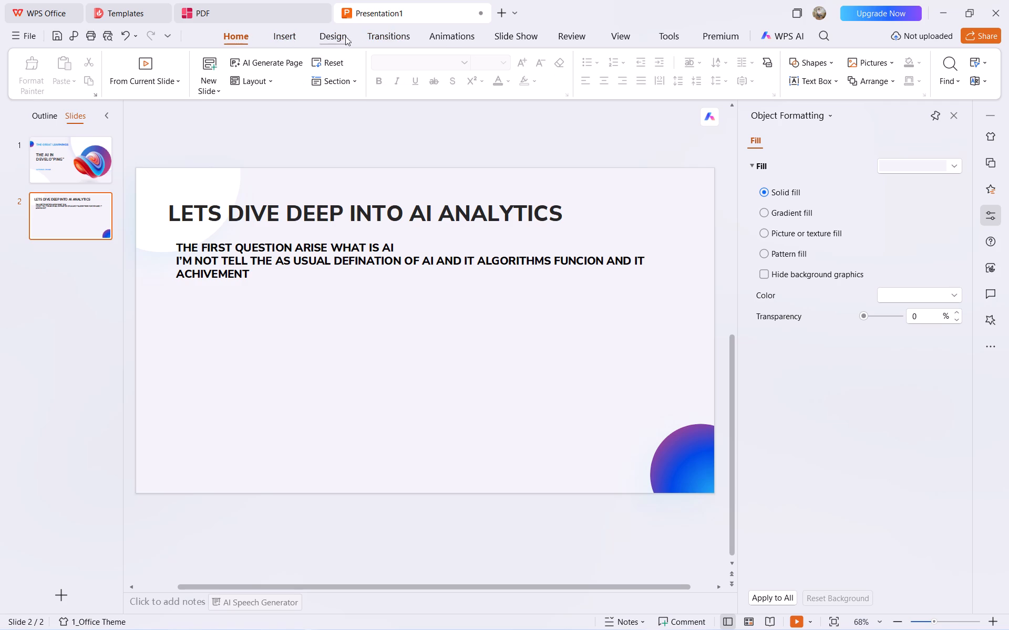
pyautogui.click(812, 62)
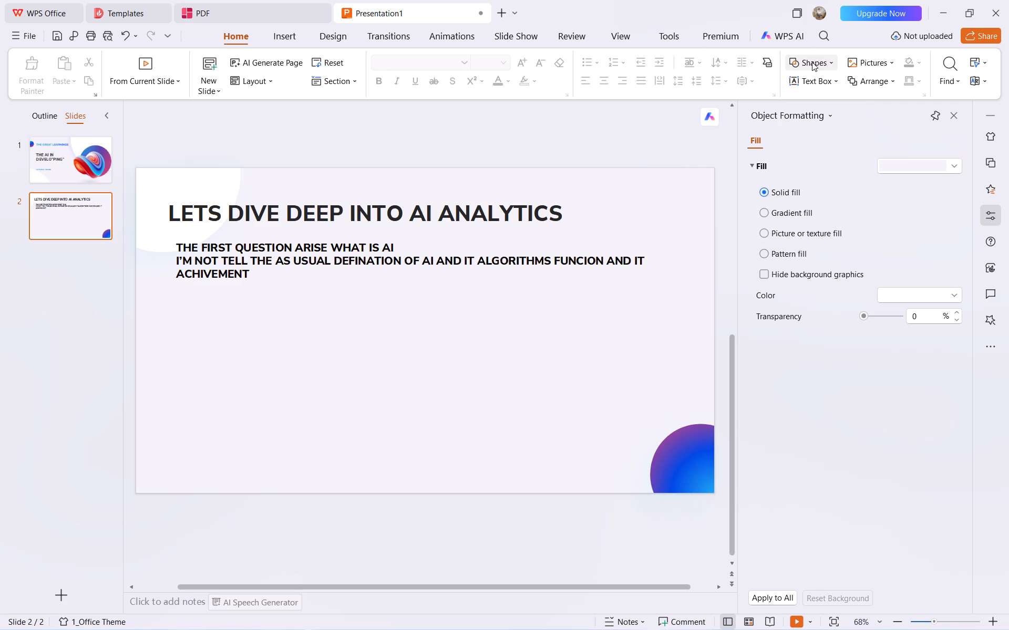
pyautogui.click(812, 62)
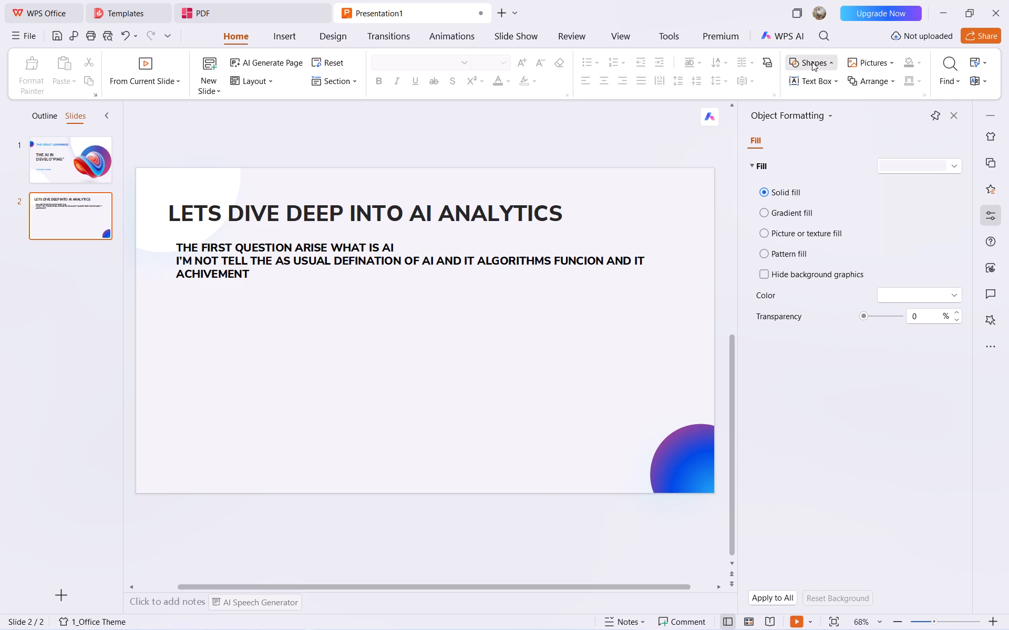
pyautogui.moveTo(838, 67); pyautogui.dragTo(822, 64)
pyautogui.click(822, 64)
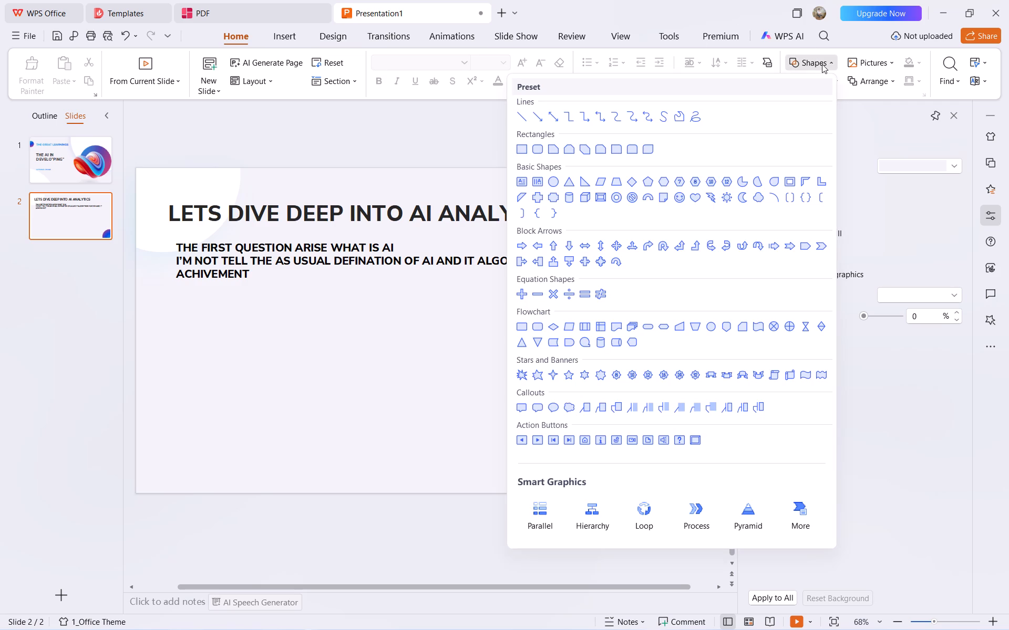
pyautogui.click(702, 196)
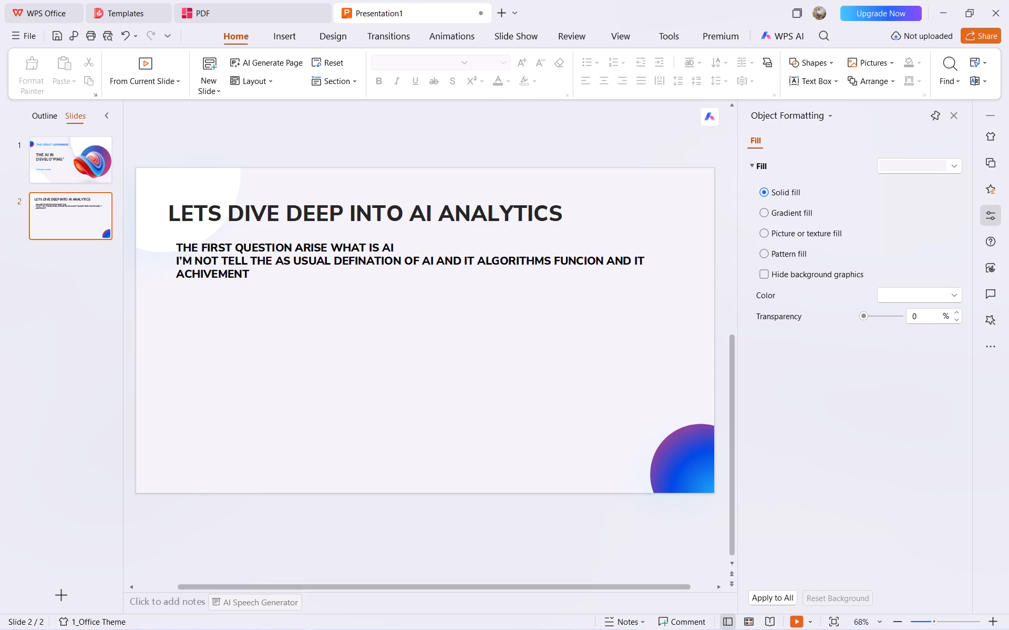
pyautogui.moveTo(309, 296); pyautogui.dragTo(518, 467)
pyautogui.moveTo(518, 467); pyautogui.dragTo(512, 485)
# Move the heart to the lower-left corner of slide 2, partly hanging off the slide's left and bottom edges.
pyautogui.moveTo(369, 386); pyautogui.dragTo(550, 387)
pyautogui.moveTo(541, 388); pyautogui.dragTo(143, 433)
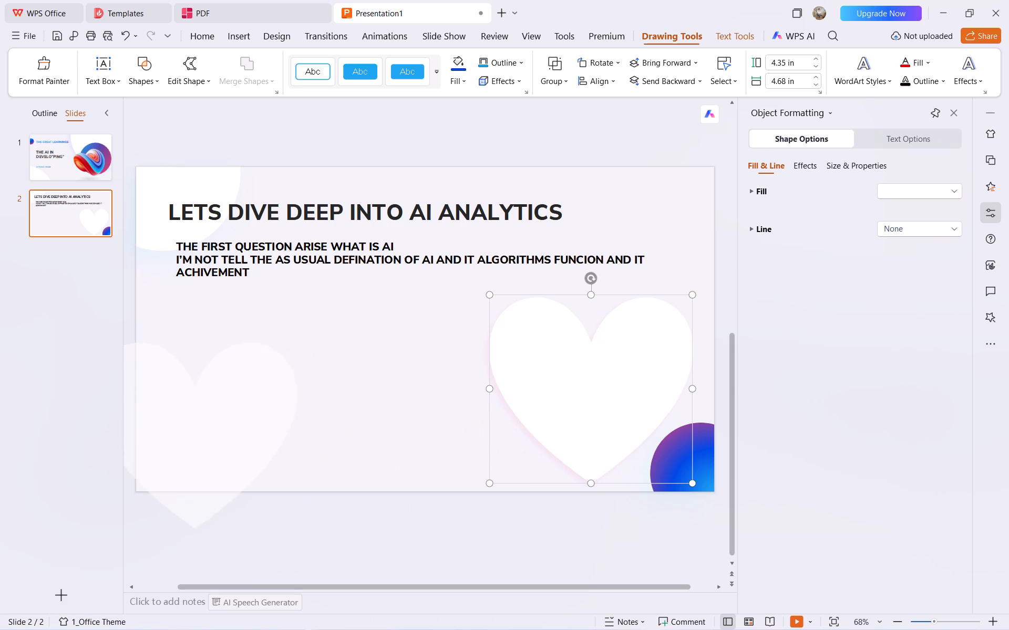
pyautogui.moveTo(143, 433); pyautogui.dragTo(150, 485)
pyautogui.moveTo(177, 458); pyautogui.dragTo(361, 360)
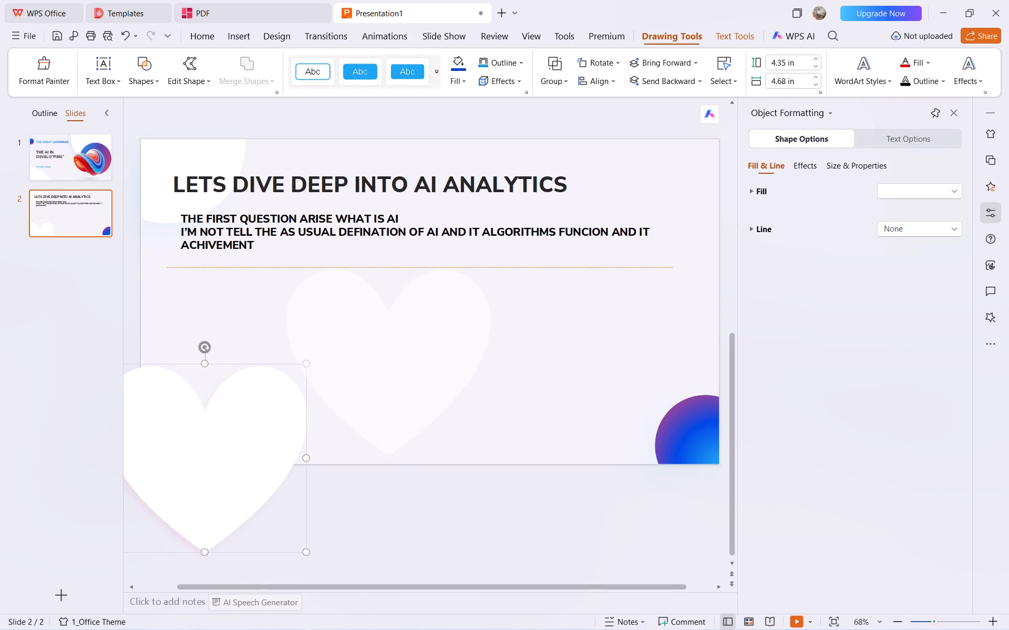
pyautogui.moveTo(361, 360); pyautogui.dragTo(352, 361)
pyautogui.moveTo(352, 361); pyautogui.dragTo(185, 422)
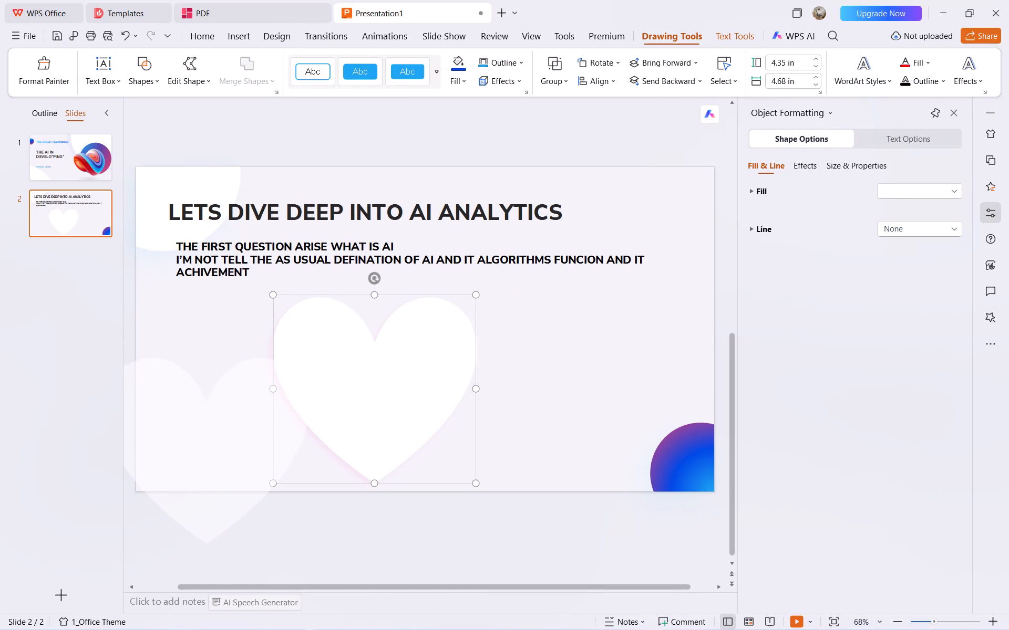
pyautogui.moveTo(185, 422); pyautogui.dragTo(177, 422)
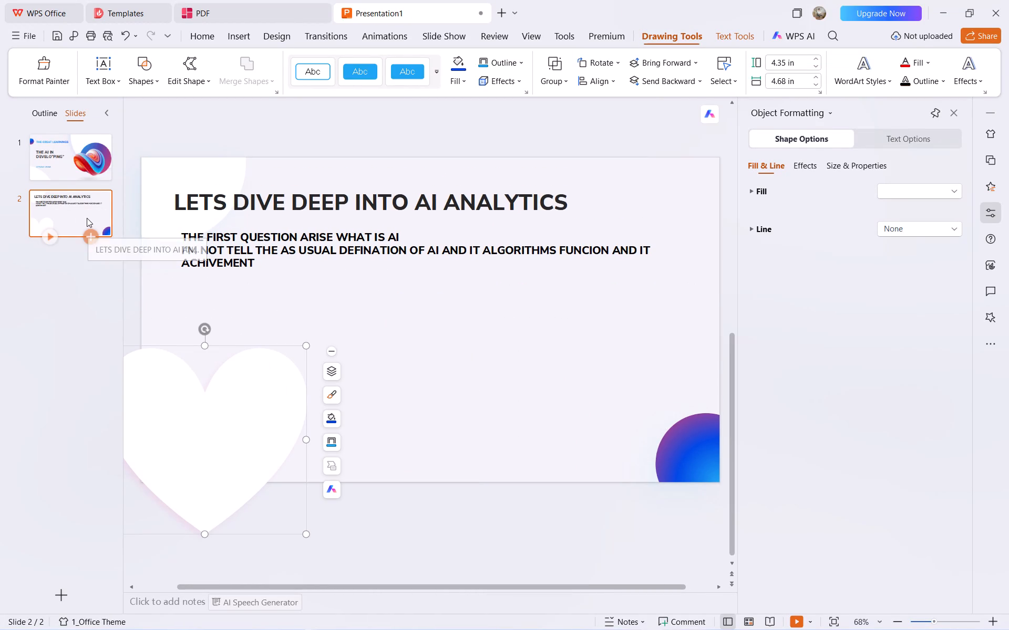
# Add a new blank slide after slide 2.
pyautogui.click(92, 233)
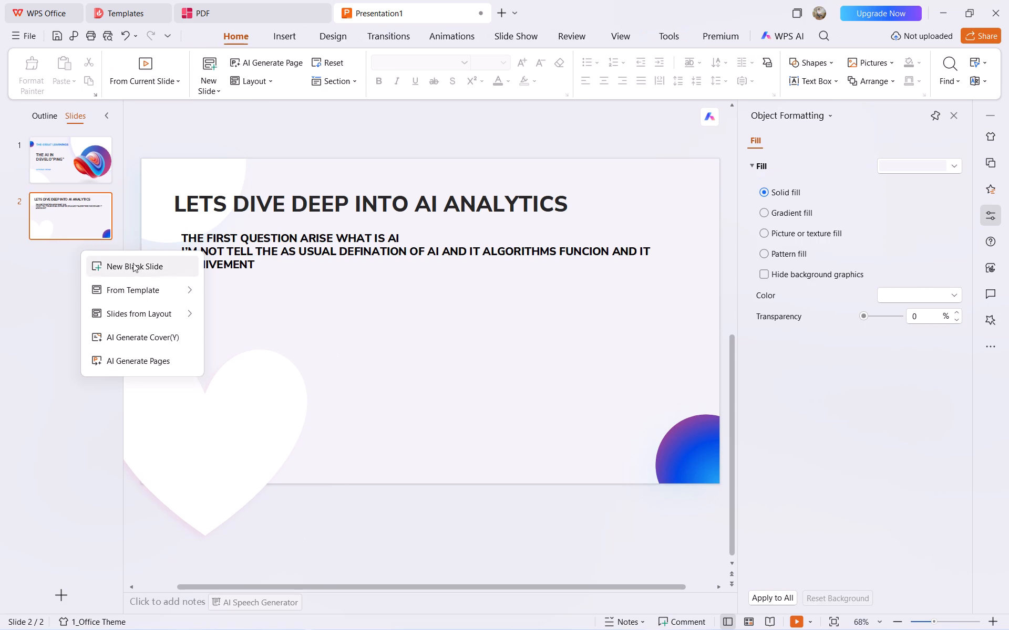
pyautogui.click(956, 122)
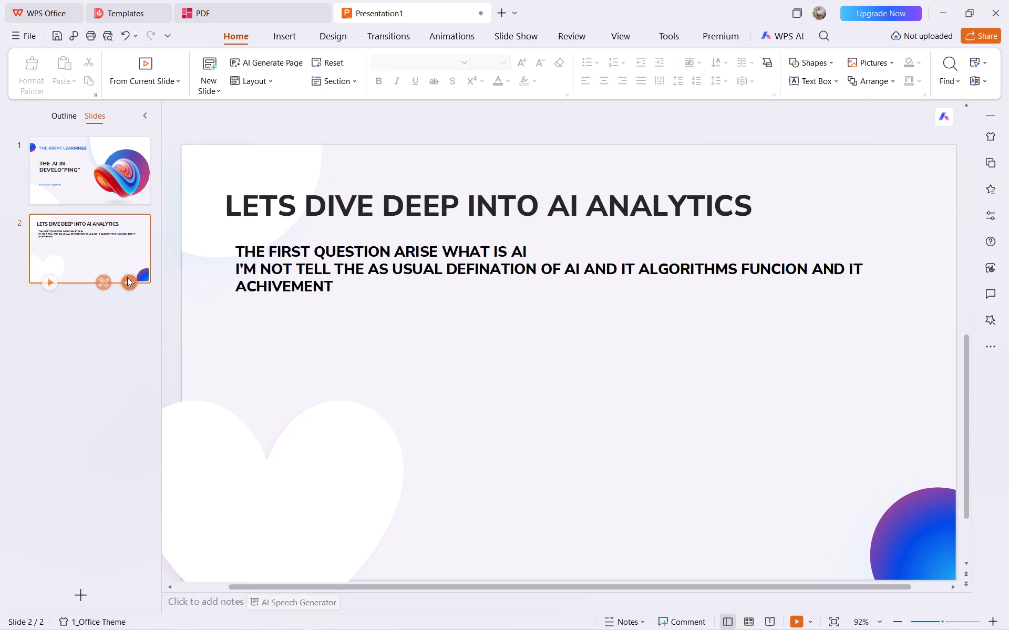
pyautogui.click(128, 280)
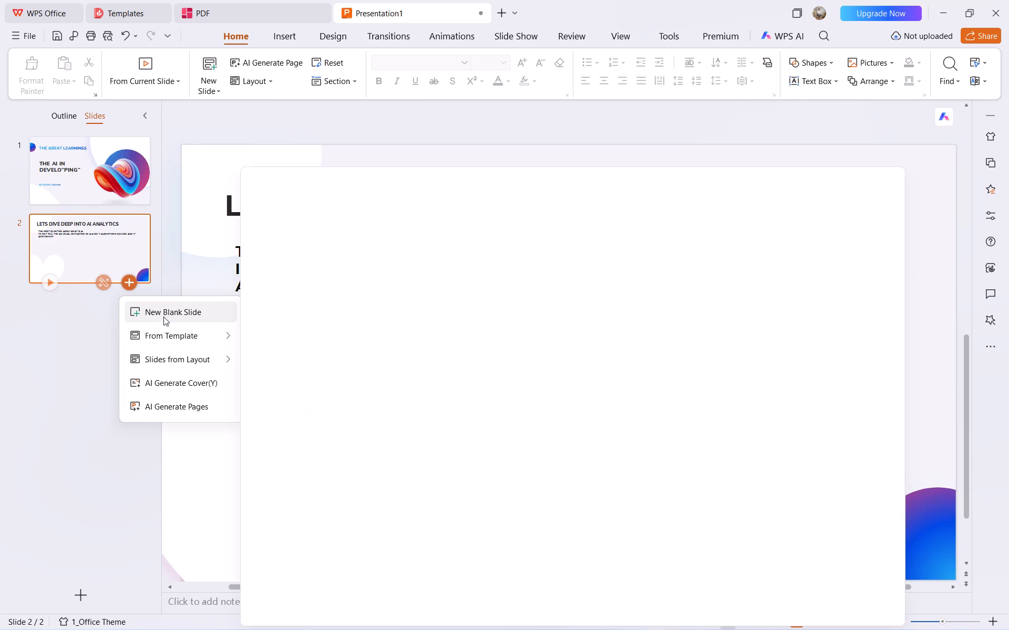
pyautogui.click(163, 317)
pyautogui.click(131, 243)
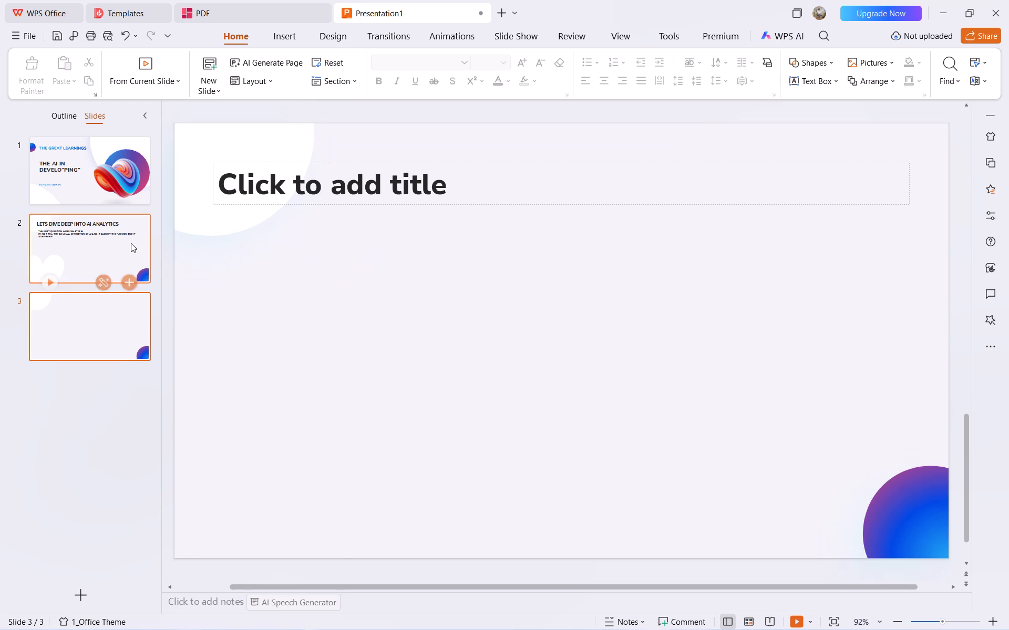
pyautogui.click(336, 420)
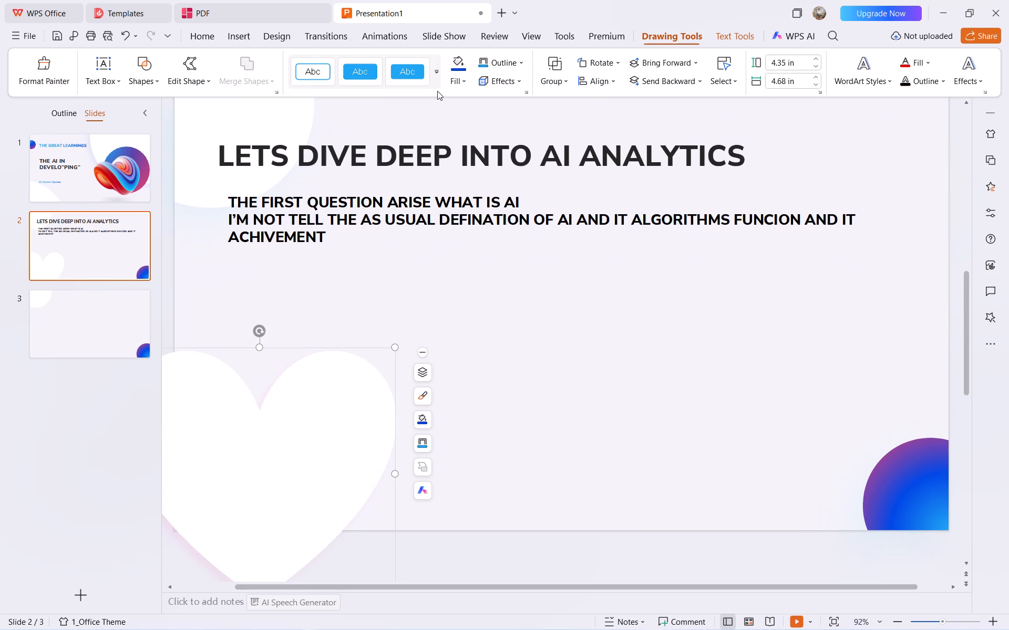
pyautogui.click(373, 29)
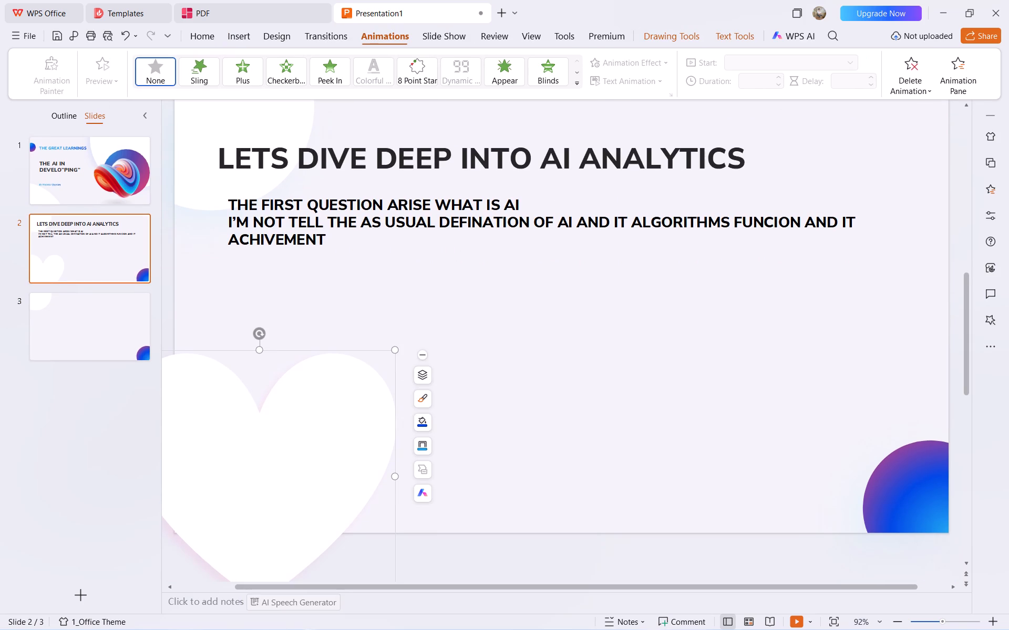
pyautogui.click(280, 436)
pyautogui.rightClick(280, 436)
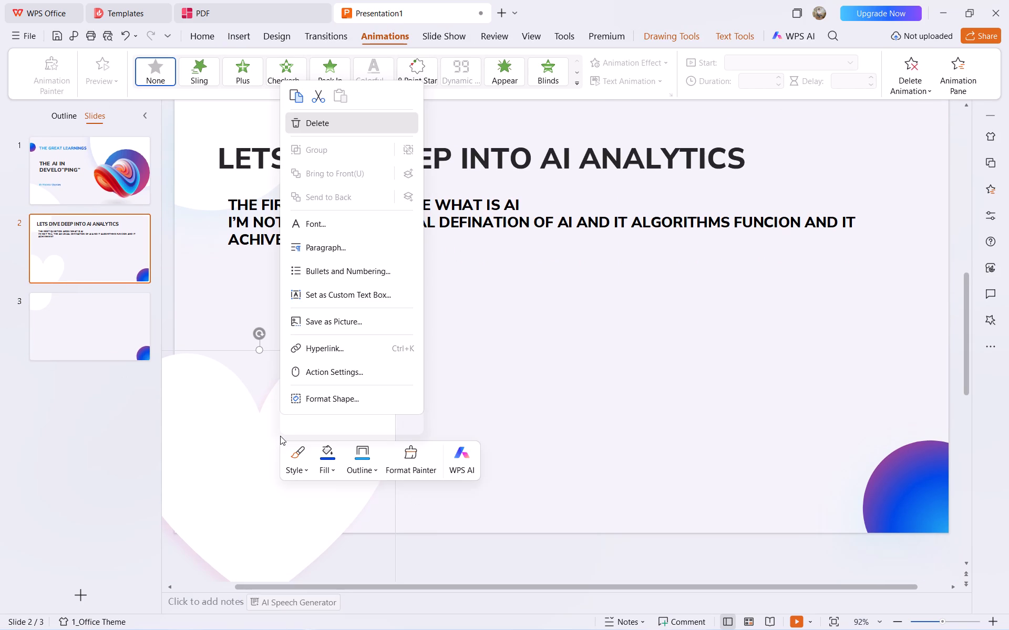
# Duplicate slide 2, including its text and heart shape.
pyautogui.click(122, 265)
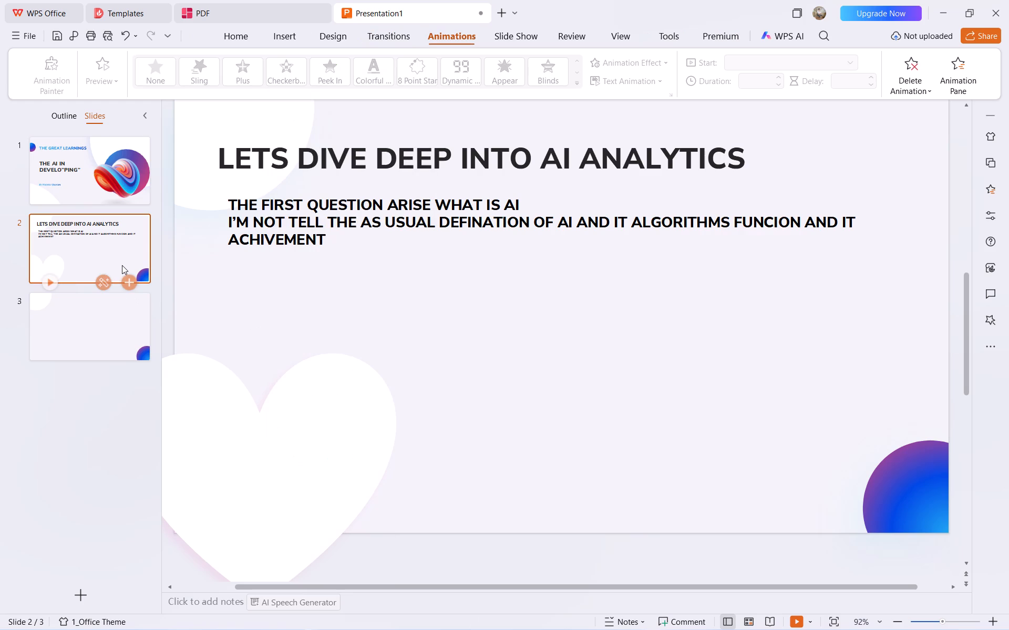
pyautogui.rightClick(108, 253)
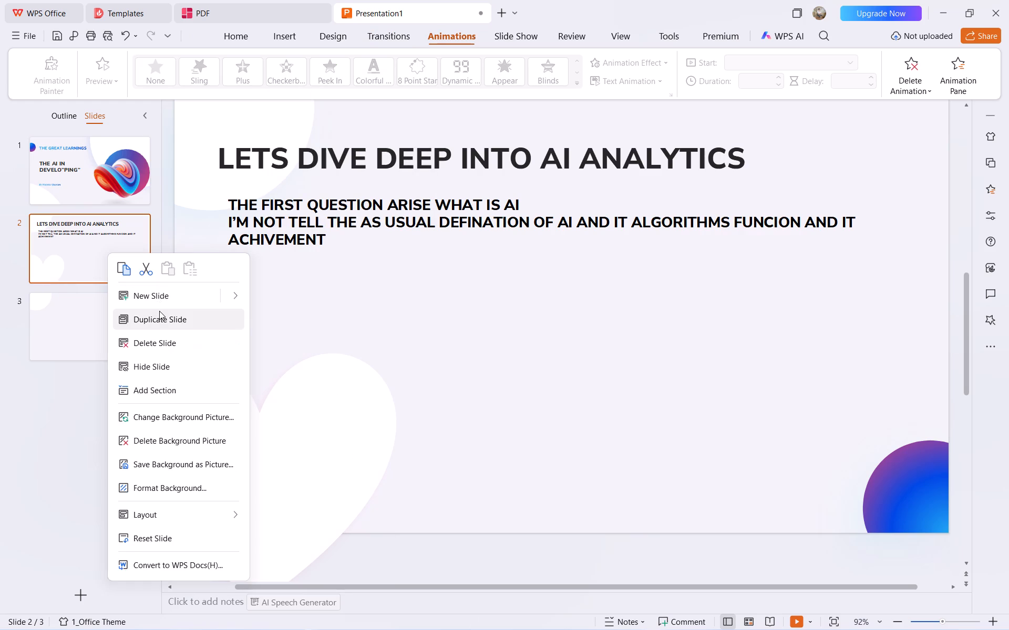
pyautogui.click(159, 311)
# Move the heart on the original slide 2 straight up along the left edge until it slightly overlaps the text.
pyautogui.click(115, 269)
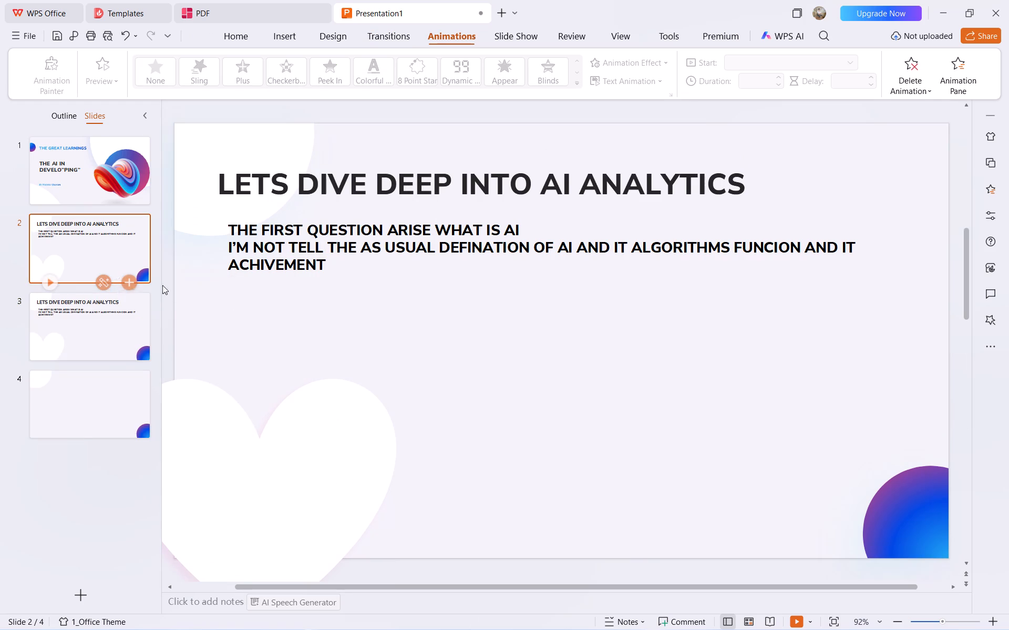
pyautogui.moveTo(316, 424); pyautogui.dragTo(287, 312)
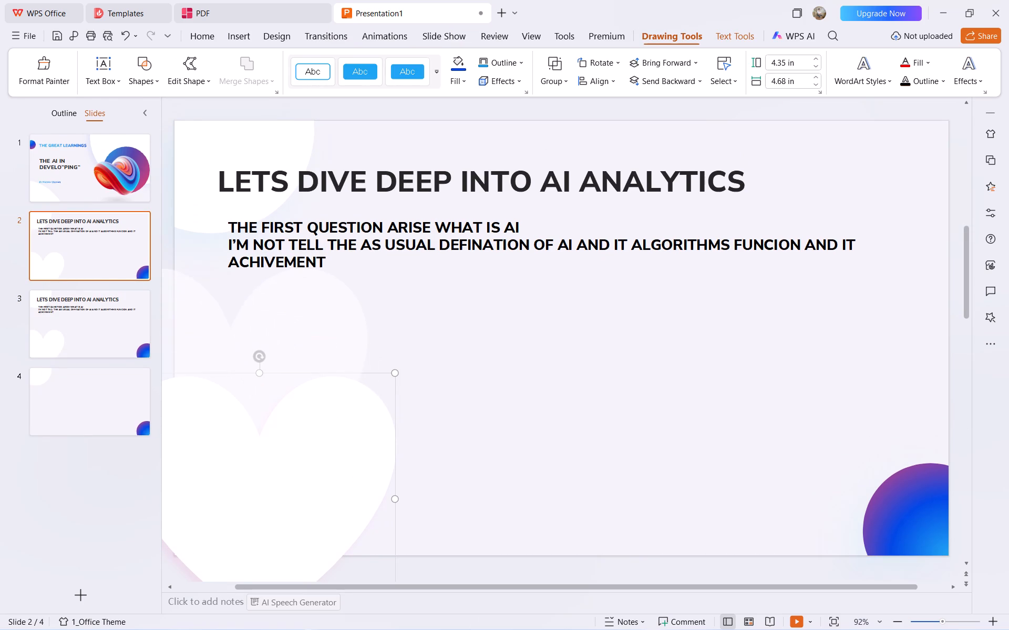
pyautogui.moveTo(287, 312); pyautogui.dragTo(289, 304)
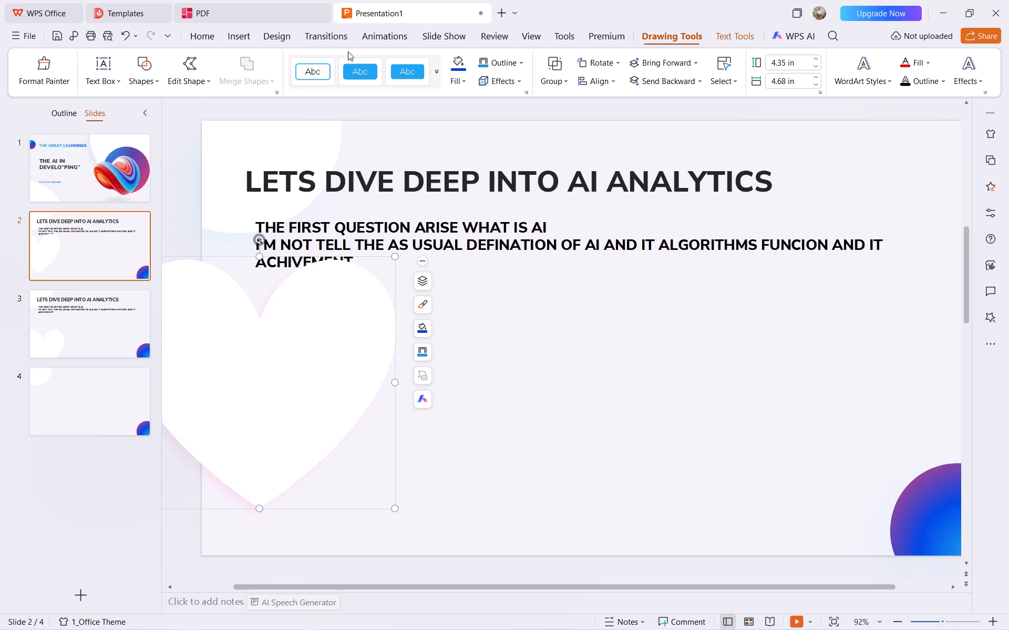
# Apply the Morph transition to slide 2.
pyautogui.click(289, 38)
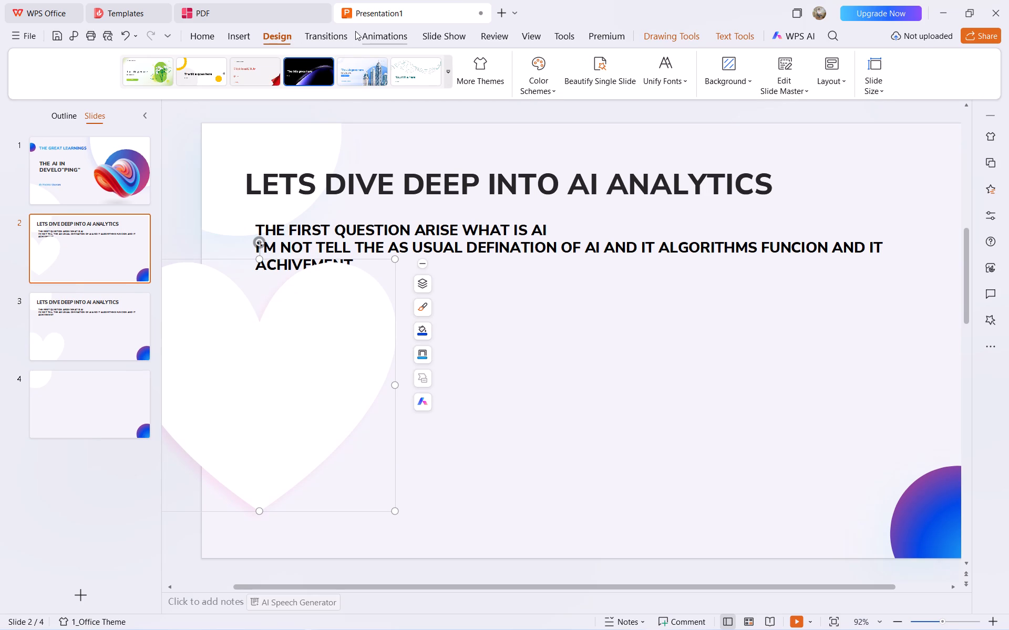
pyautogui.click(336, 38)
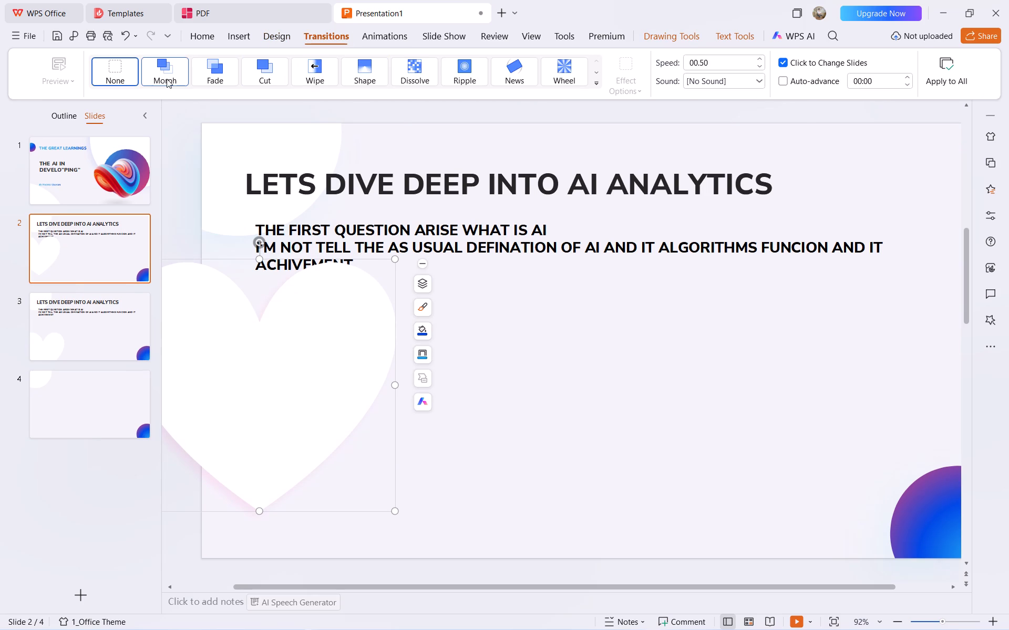
pyautogui.click(167, 79)
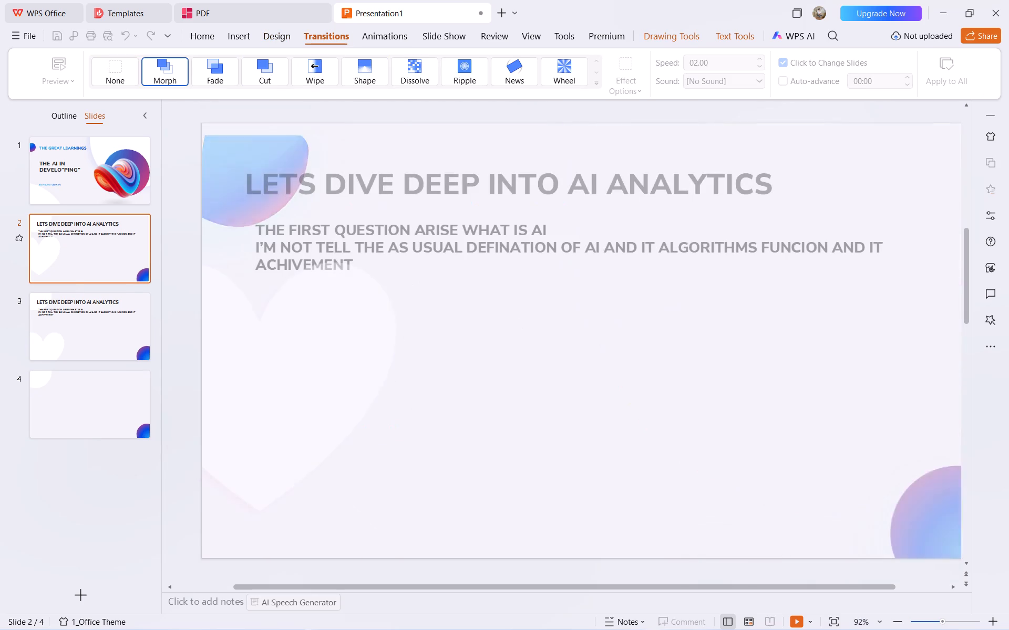
# Apply the Morph transition to slide 3, the duplicate with the heart lower on the slide.
pyautogui.click(107, 329)
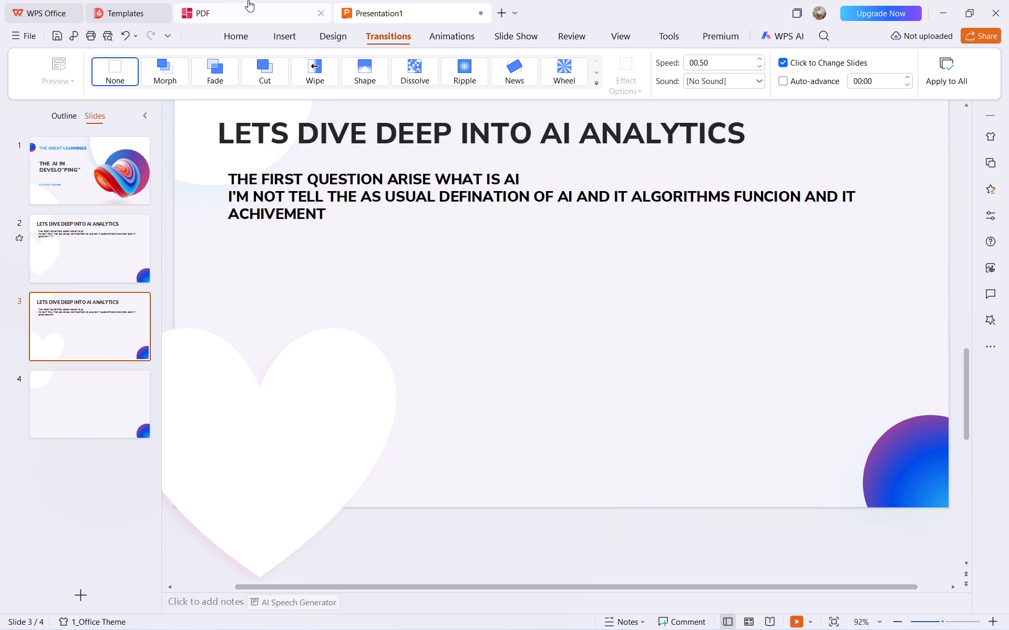
pyautogui.click(178, 68)
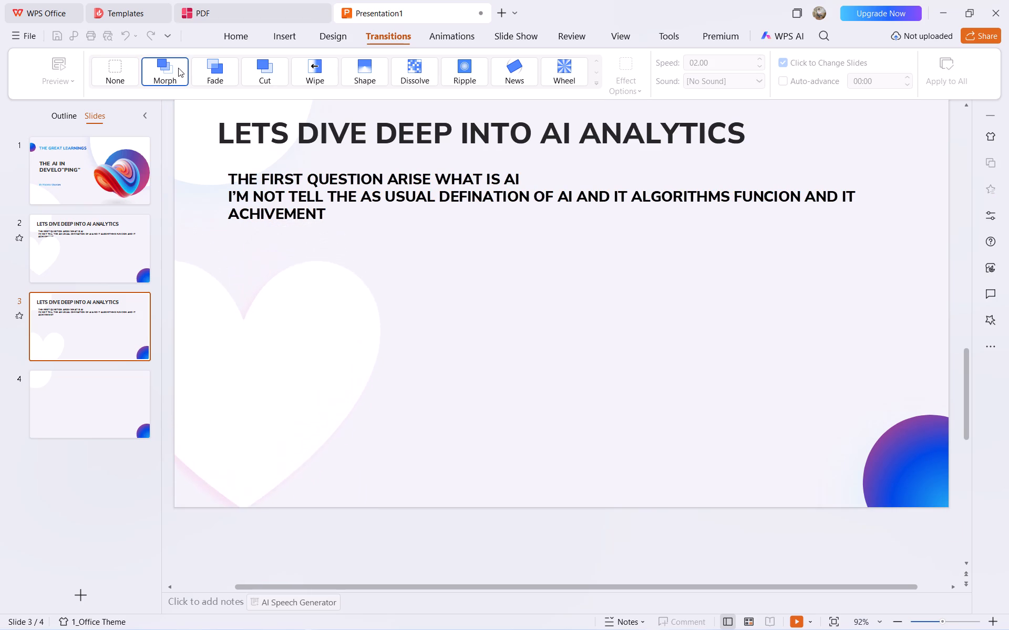
# Play the slide show from slide 1 through slide 3 to check the Morph transitions, going back once, and end the show.
pyautogui.click(76, 175)
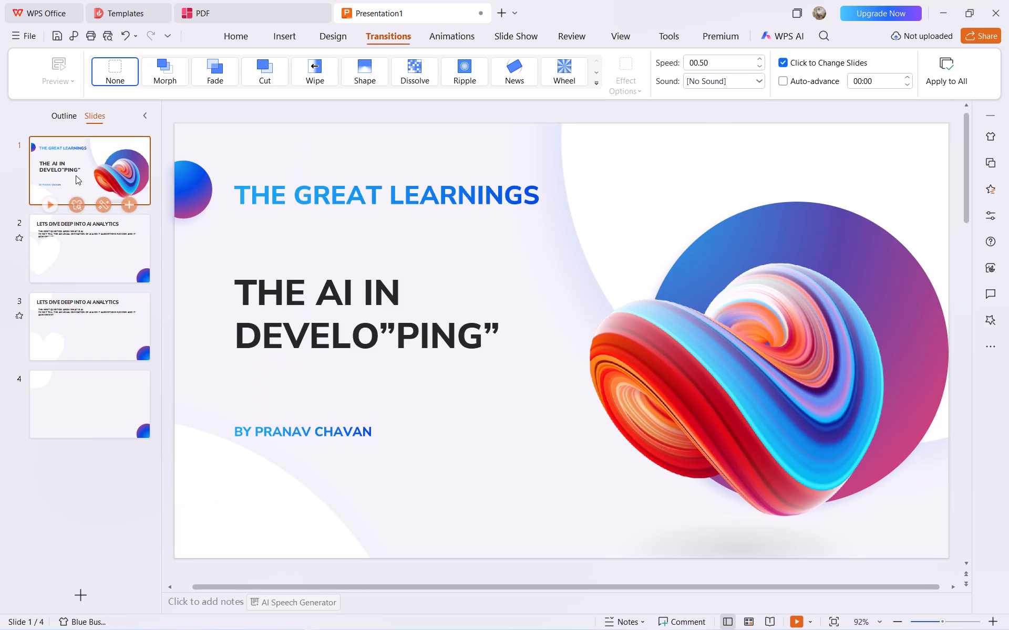
pyautogui.click(55, 199)
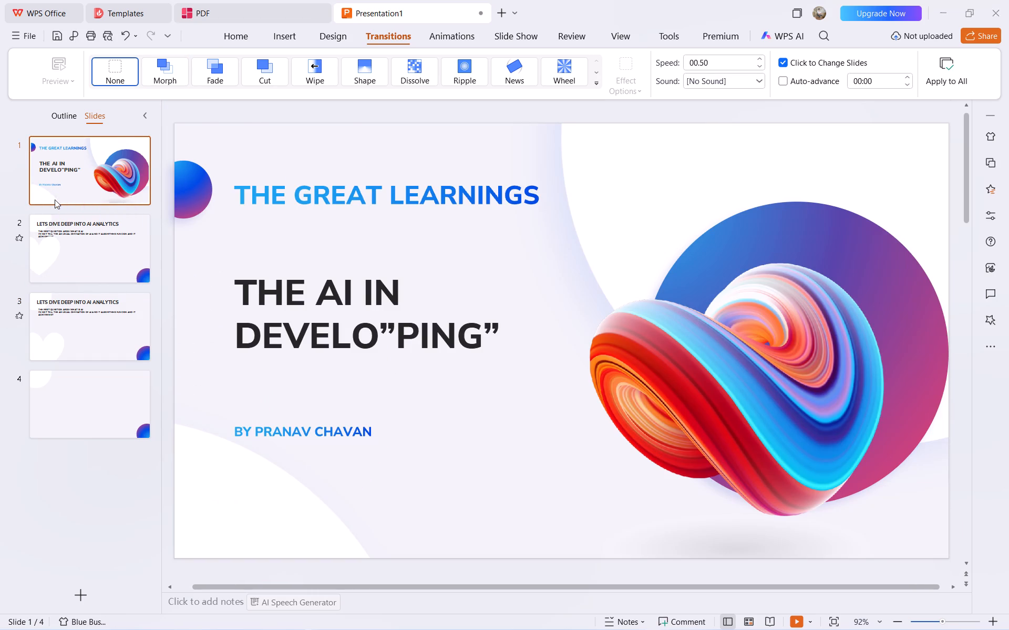
pyautogui.press('space')
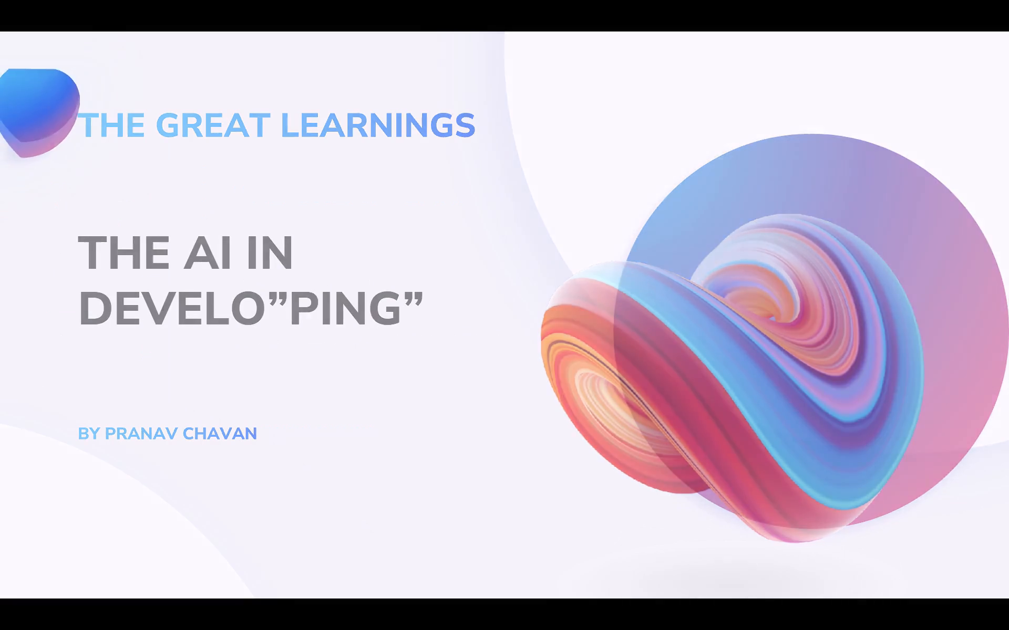
pyautogui.press('space')
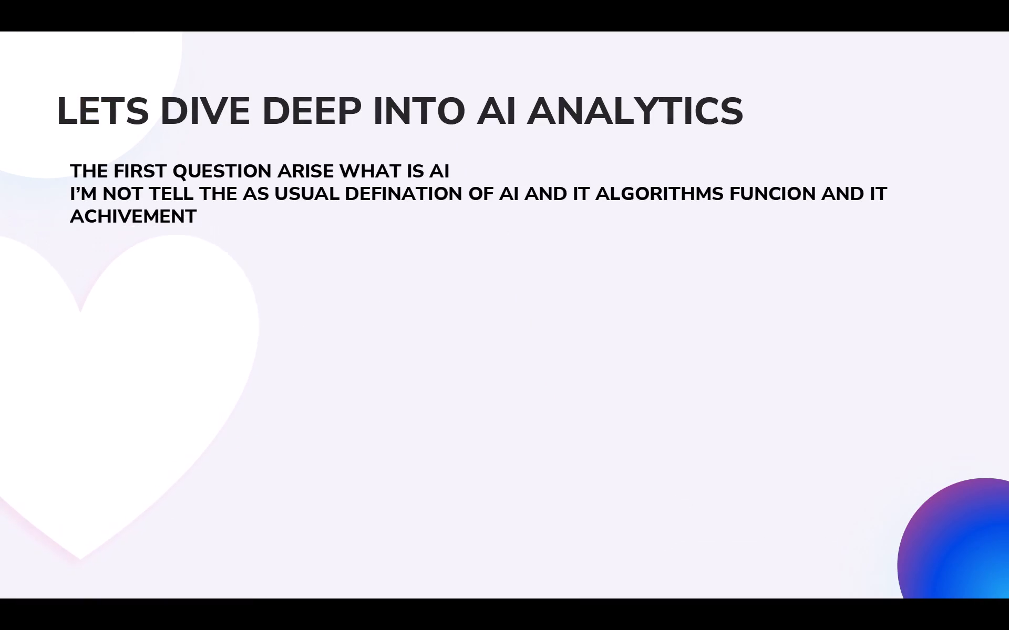
pyautogui.press('Left')
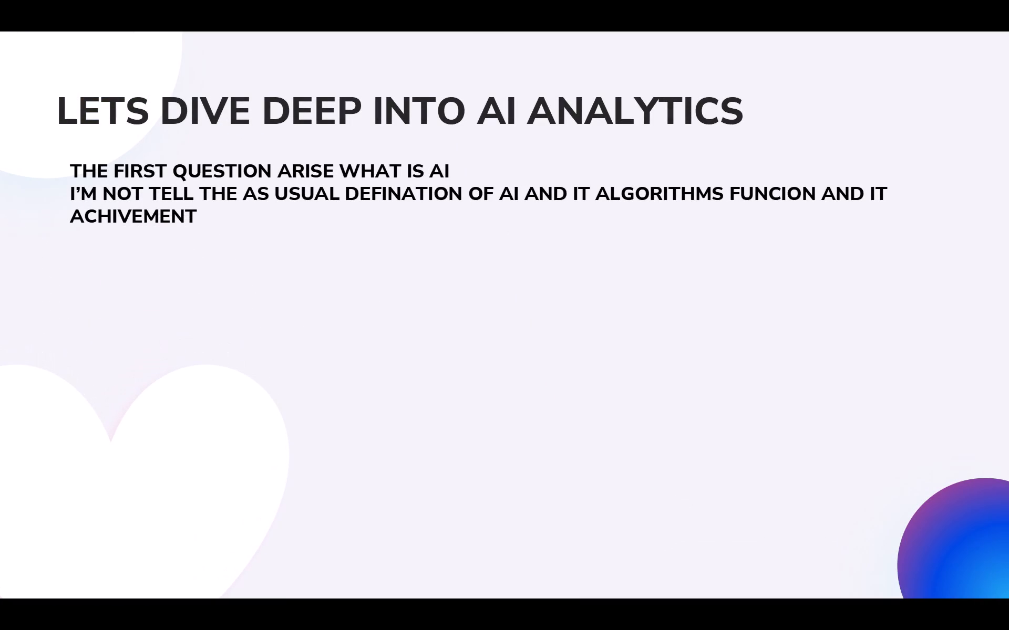
pyautogui.press('Right')
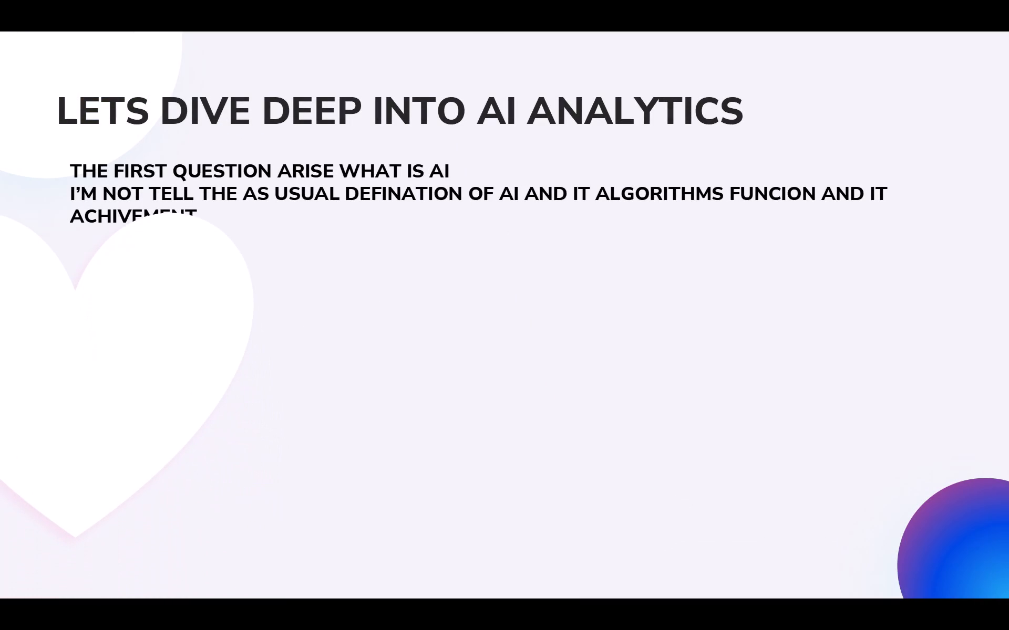
pyautogui.press('Right')
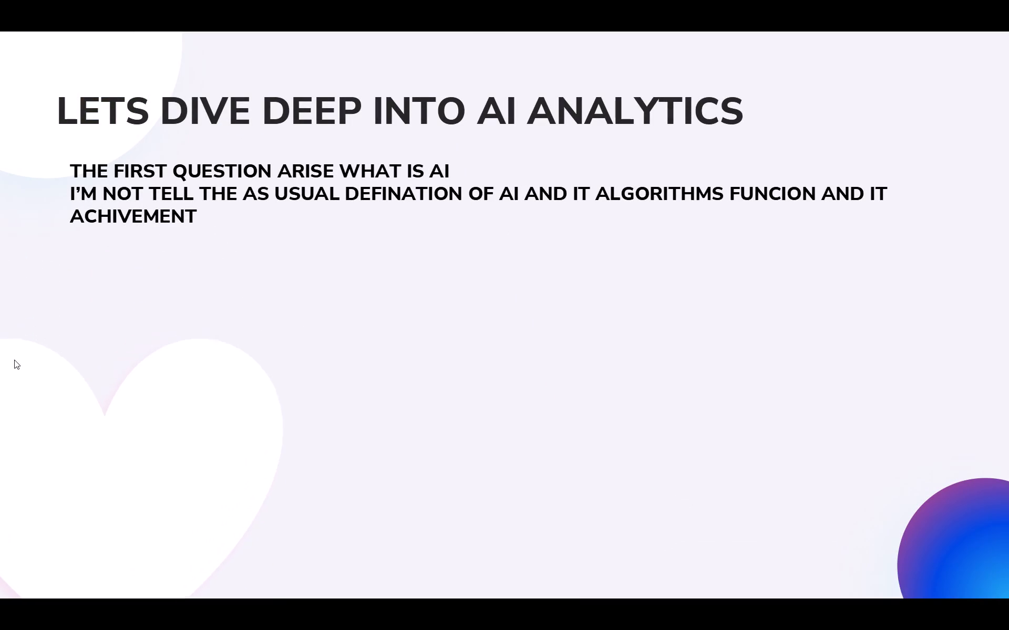
pyautogui.rightClick(414, 173)
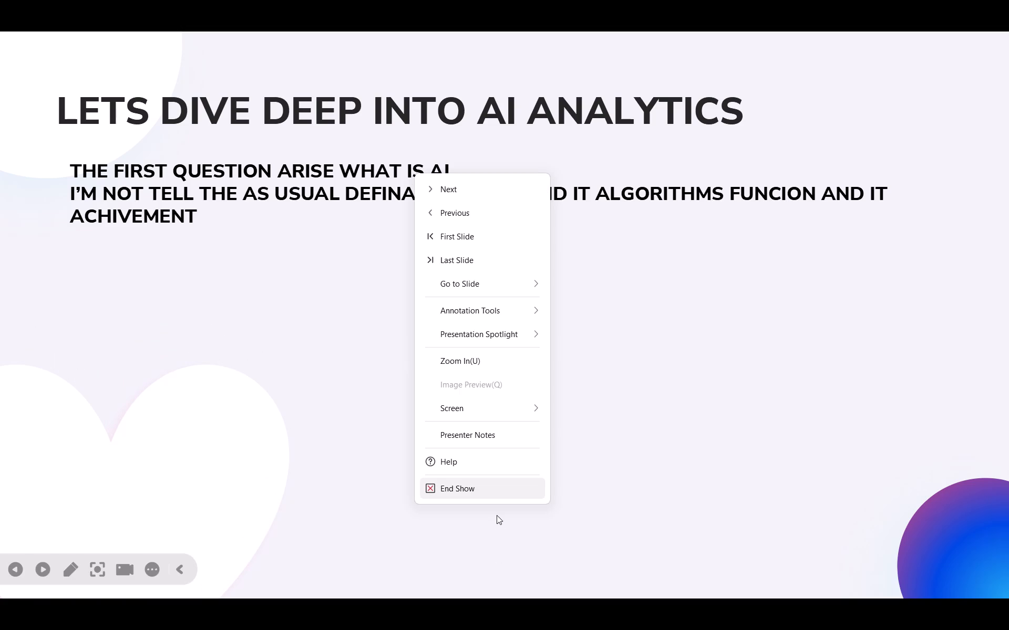
pyautogui.click(499, 492)
# Below slide 3's body text, leave a blank line and add "LETS DEEP DIVE INTO THE VISUALS OF THE AI AND THE CAPABLITES THAT AN AI CAN PERFORM".
pyautogui.scroll(1, 388, 332)
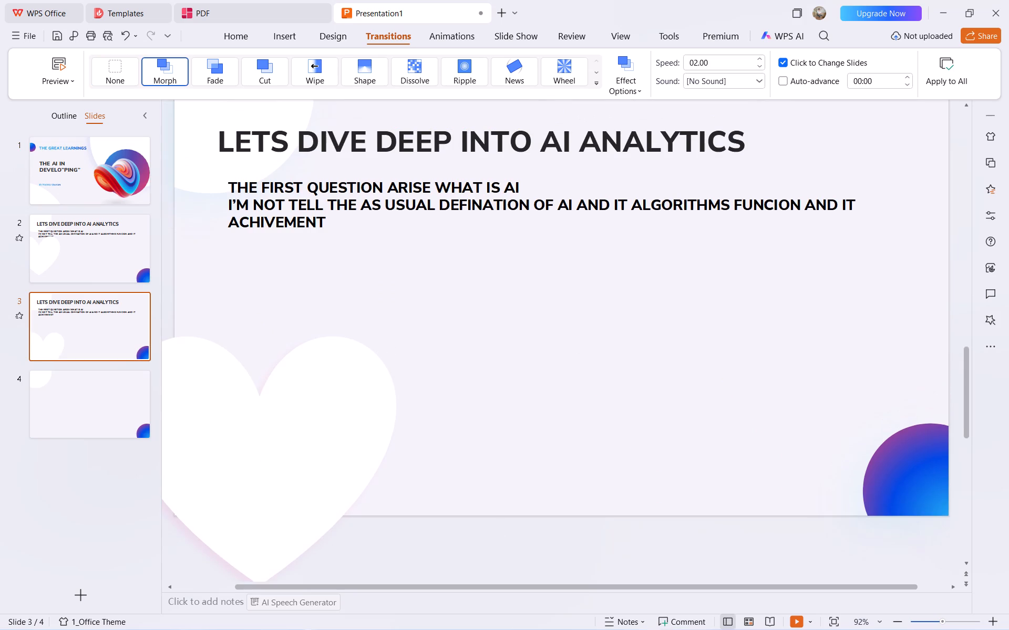
pyautogui.scroll(1, 388, 332)
pyautogui.click(339, 257)
pyautogui.press('Return')
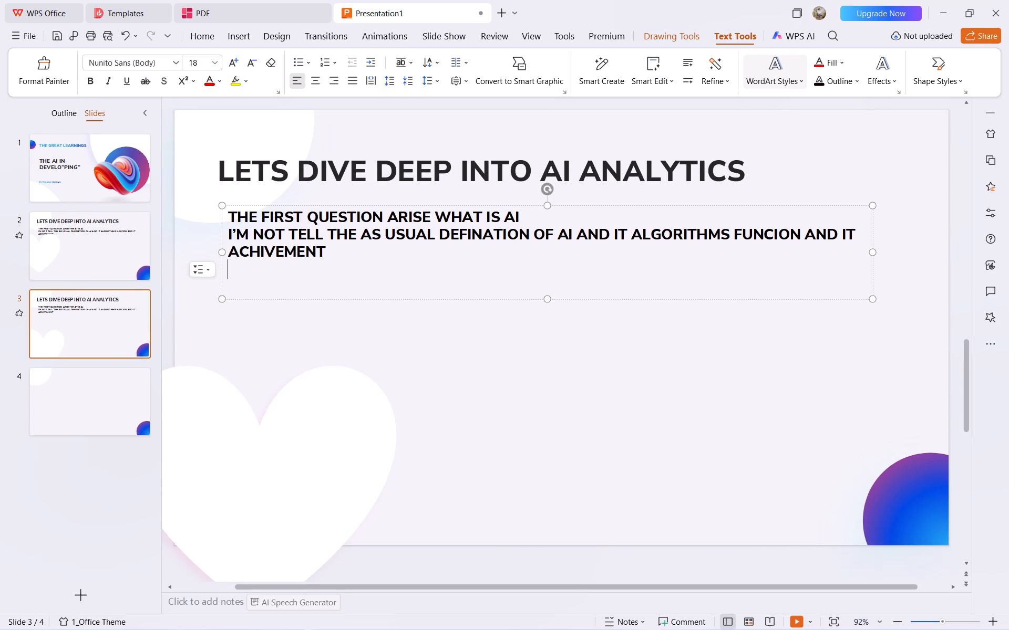
pyautogui.press('Return')
pyautogui.write('LETS DEEP LI')
pyautogui.press('BackSpace')
pyautogui.press('BackSpace')
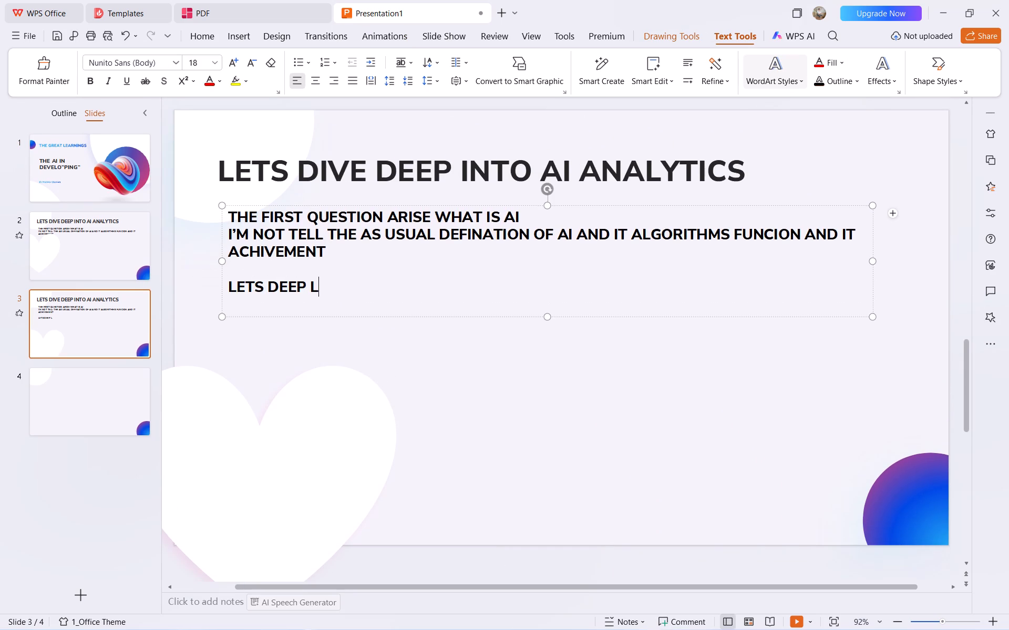
pyautogui.press('k')
pyautogui.press('BackSpace')
pyautogui.write('DIVE')
pyautogui.press('space')
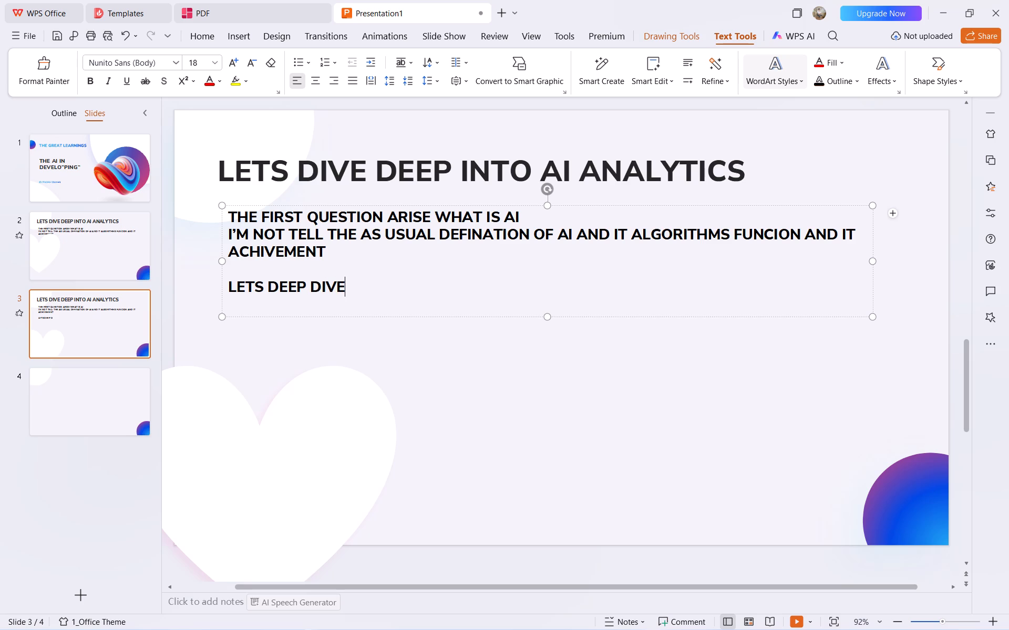
pyautogui.press('BackSpace')
pyautogui.press('space')
pyautogui.write('INTO THE THE')
pyautogui.press('space')
pyautogui.press('BackSpace')
pyautogui.press('BackSpace')
pyautogui.press('BackSpace')
pyautogui.press('BackSpace')
pyautogui.press('BackSpace')
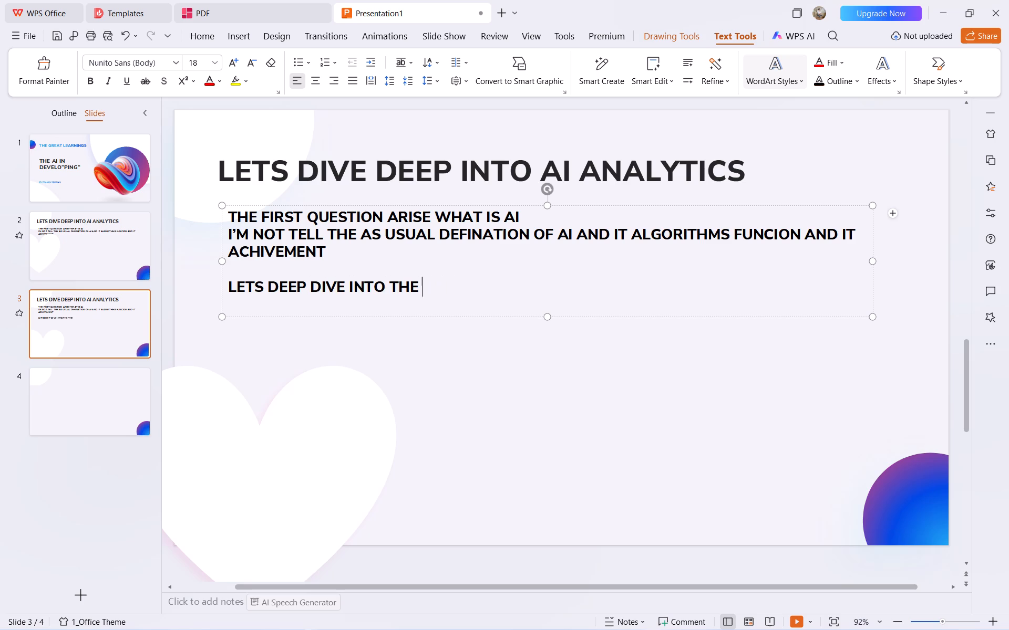
pyautogui.press('space')
pyautogui.write('VISUALS OF THE AI AND THE IN')
pyautogui.press('BackSpace')
pyautogui.press('BackSpace')
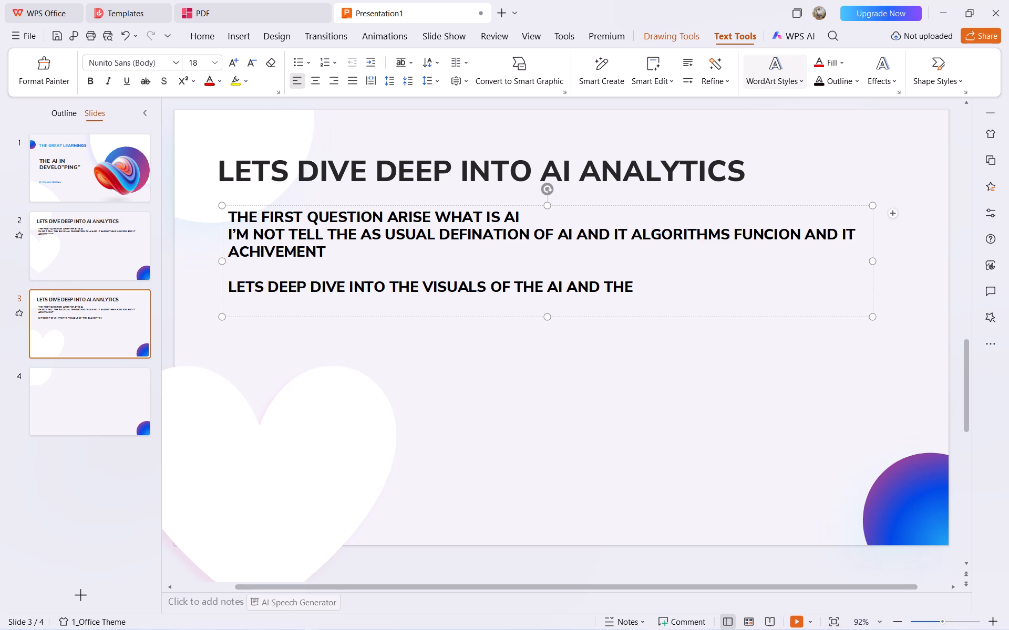
pyautogui.write('CAPA')
pyautogui.write('BLITES THAT AN AI CAN B')
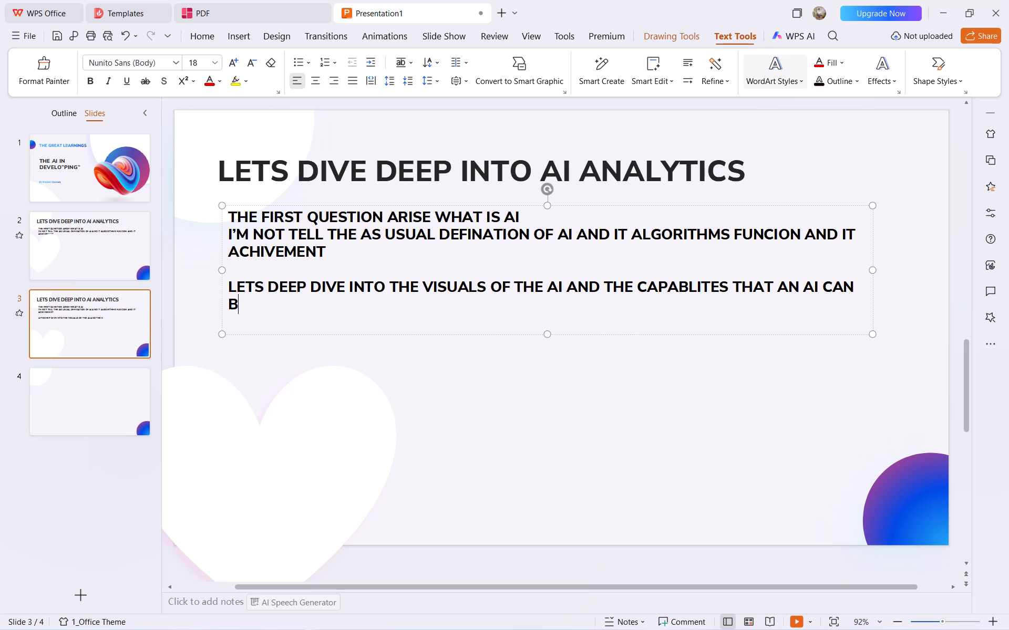
pyautogui.press('BackSpace')
pyautogui.write('PERF')
pyautogui.press('BackSpace')
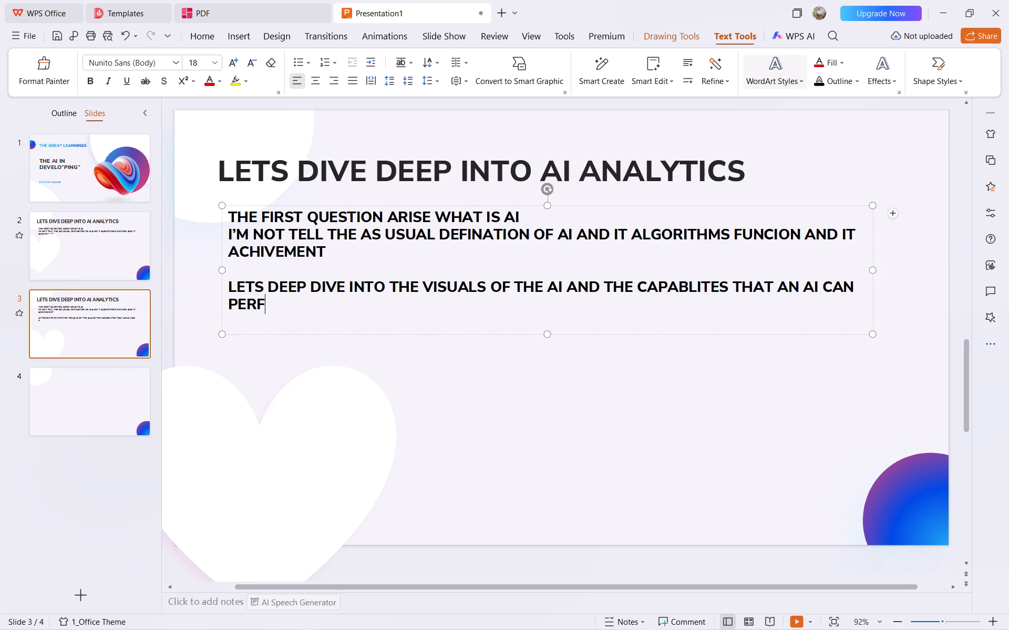
pyautogui.write('FORM')
pyautogui.press('space')
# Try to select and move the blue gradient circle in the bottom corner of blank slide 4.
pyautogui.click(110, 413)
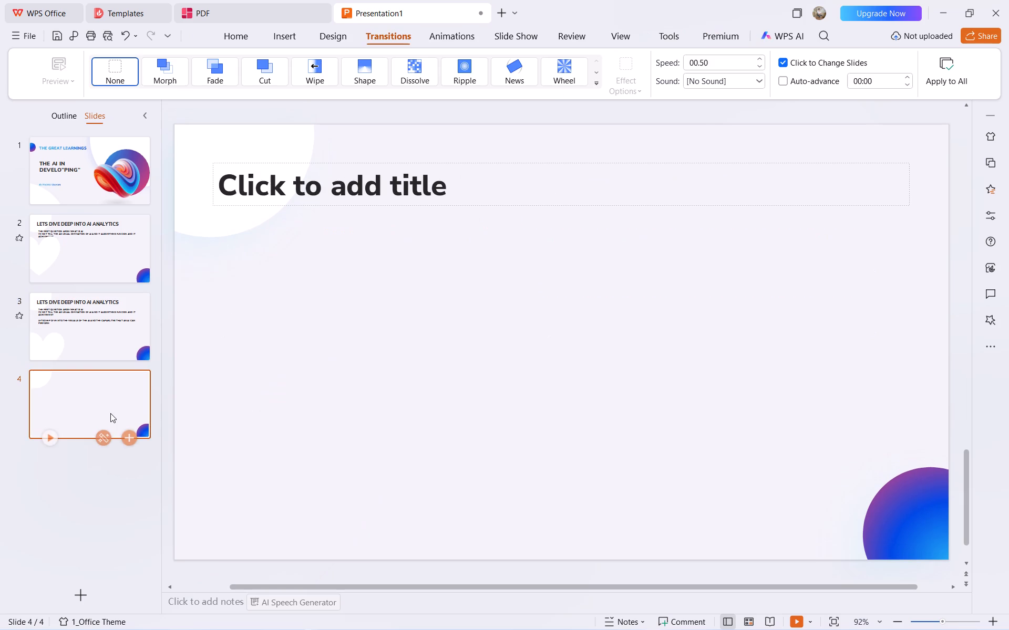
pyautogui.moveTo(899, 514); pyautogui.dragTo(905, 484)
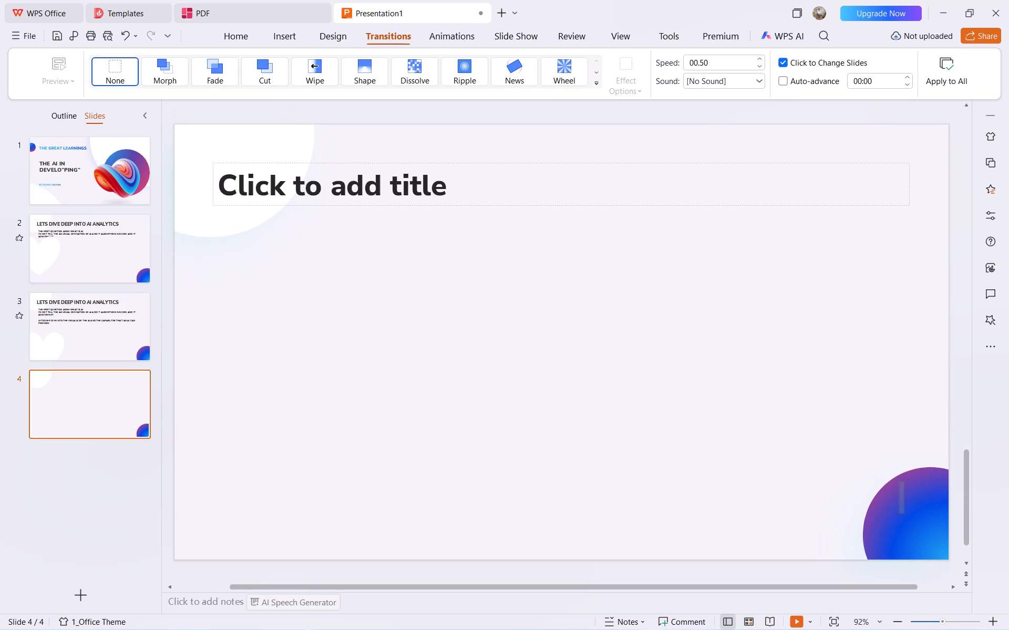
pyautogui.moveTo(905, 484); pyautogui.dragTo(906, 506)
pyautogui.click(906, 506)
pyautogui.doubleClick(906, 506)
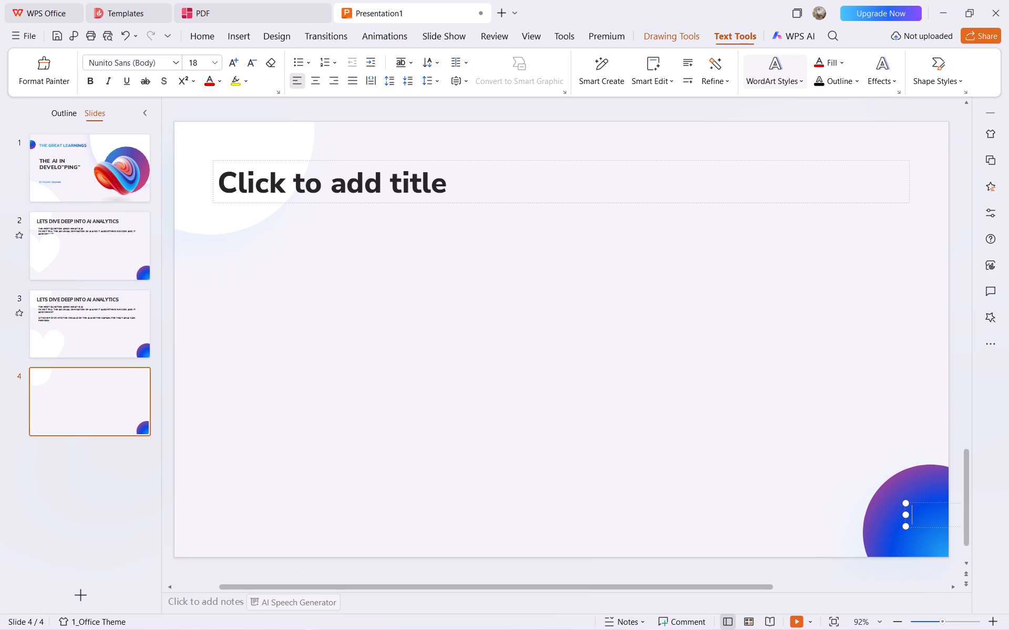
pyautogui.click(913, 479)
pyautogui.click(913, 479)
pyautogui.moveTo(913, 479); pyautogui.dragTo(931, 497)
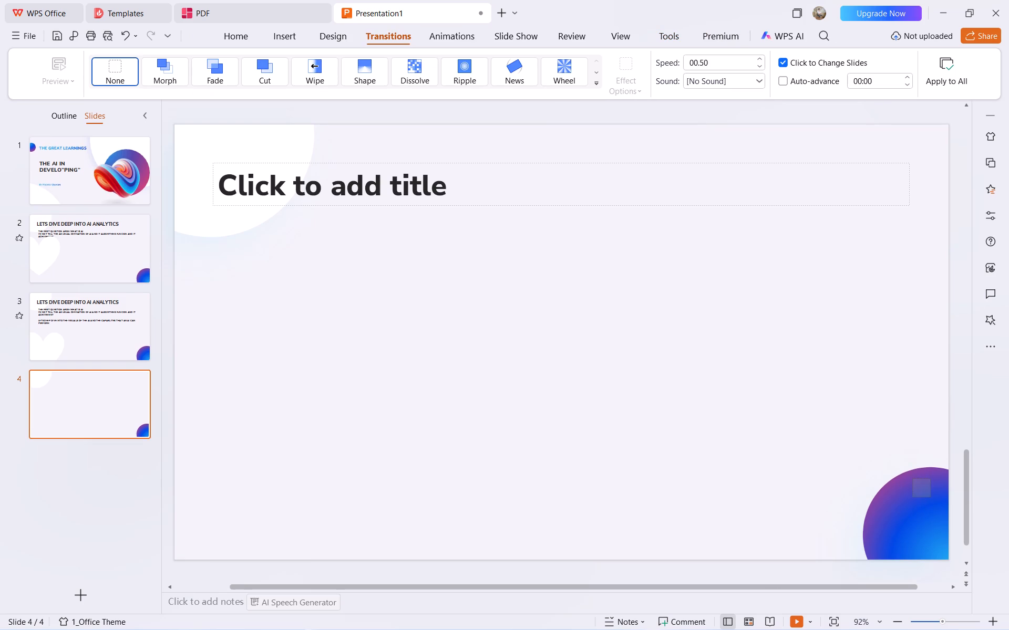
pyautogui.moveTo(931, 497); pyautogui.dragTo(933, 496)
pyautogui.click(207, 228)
# Move the heart on slide 3 from the left edge to the bottom centre of the slide, below the text.
pyautogui.click(97, 349)
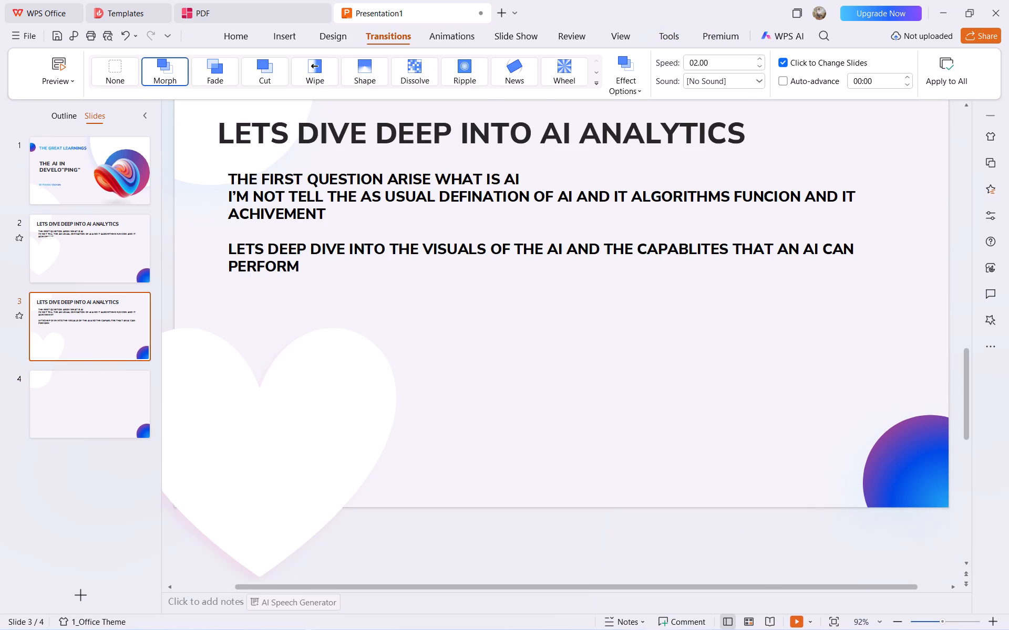
pyautogui.moveTo(301, 395); pyautogui.dragTo(545, 413)
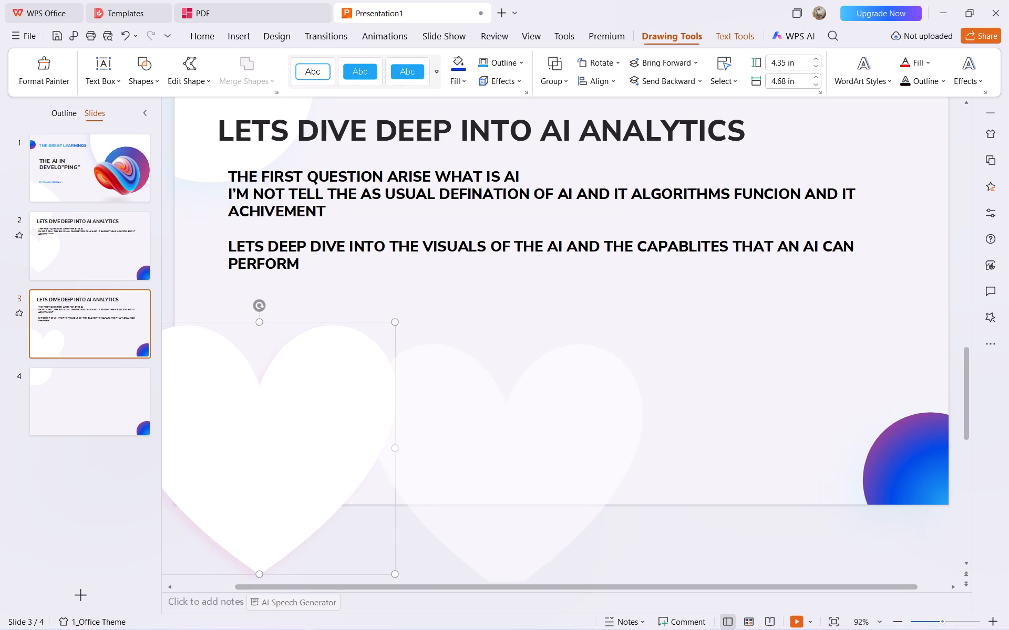
pyautogui.moveTo(545, 413); pyautogui.dragTo(565, 412)
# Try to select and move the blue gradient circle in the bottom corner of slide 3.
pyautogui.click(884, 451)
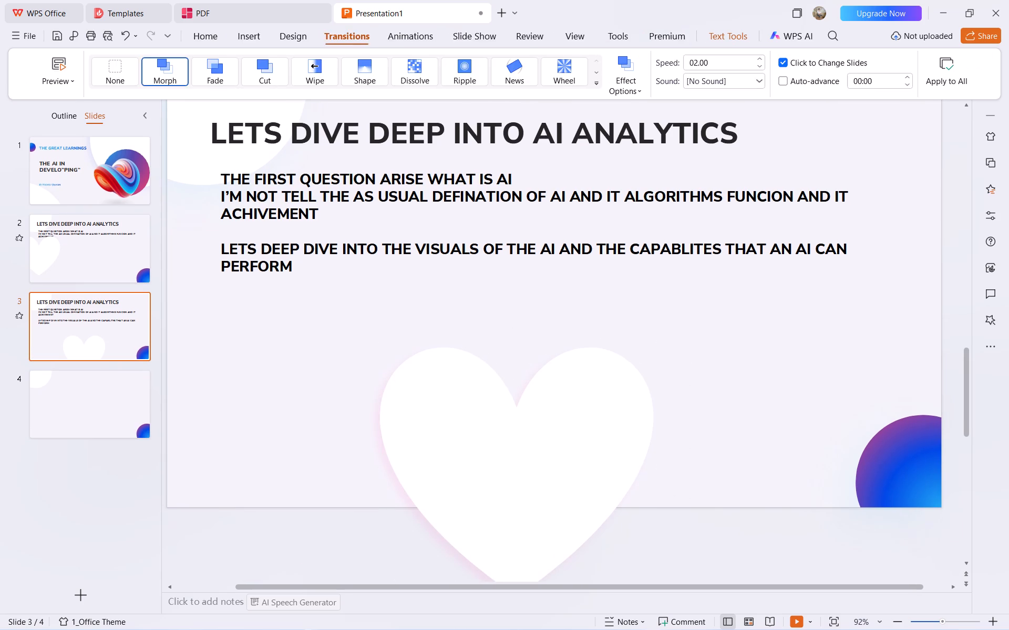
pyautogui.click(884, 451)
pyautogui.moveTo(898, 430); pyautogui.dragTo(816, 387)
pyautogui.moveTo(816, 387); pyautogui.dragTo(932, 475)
# Move the heart on slide 3 from the bottom centre to the right, beside the blue gradient circle.
pyautogui.scroll(1, 825, 333)
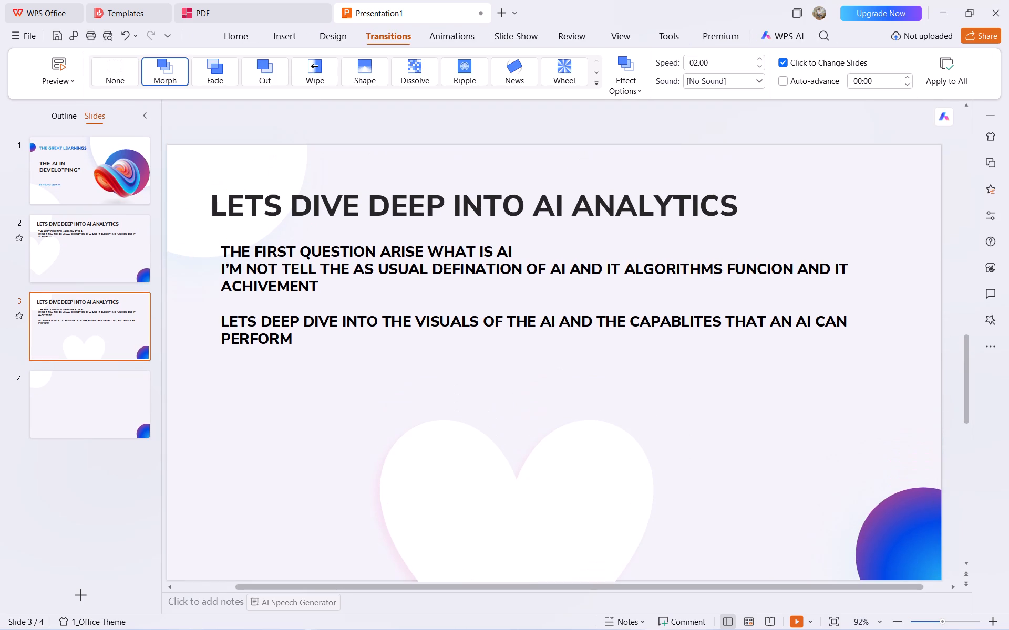
pyautogui.scroll(1, 825, 333)
pyautogui.click(230, 174)
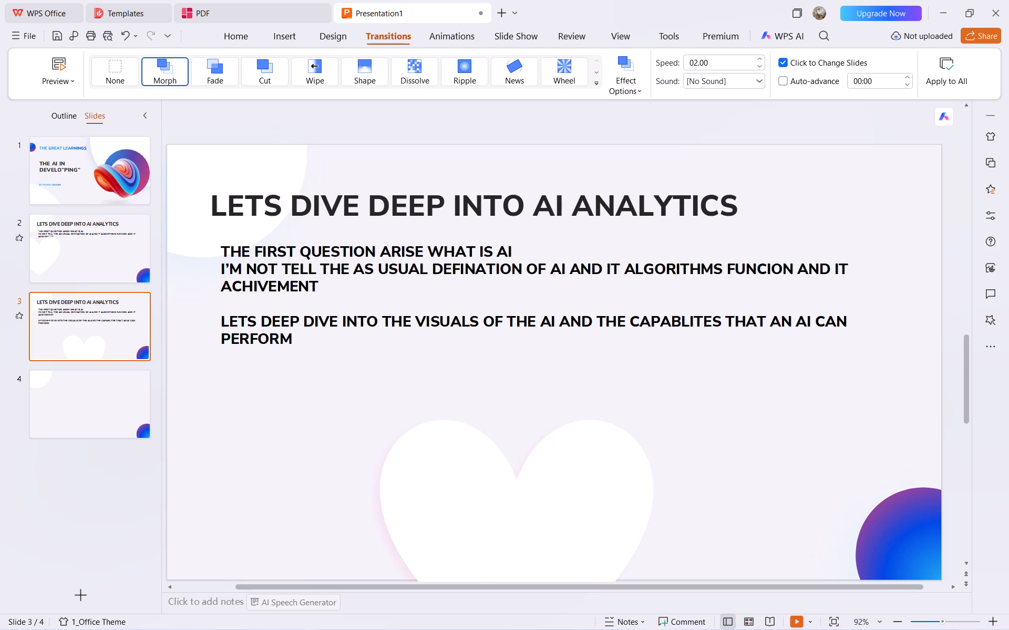
pyautogui.moveTo(569, 557); pyautogui.dragTo(771, 538)
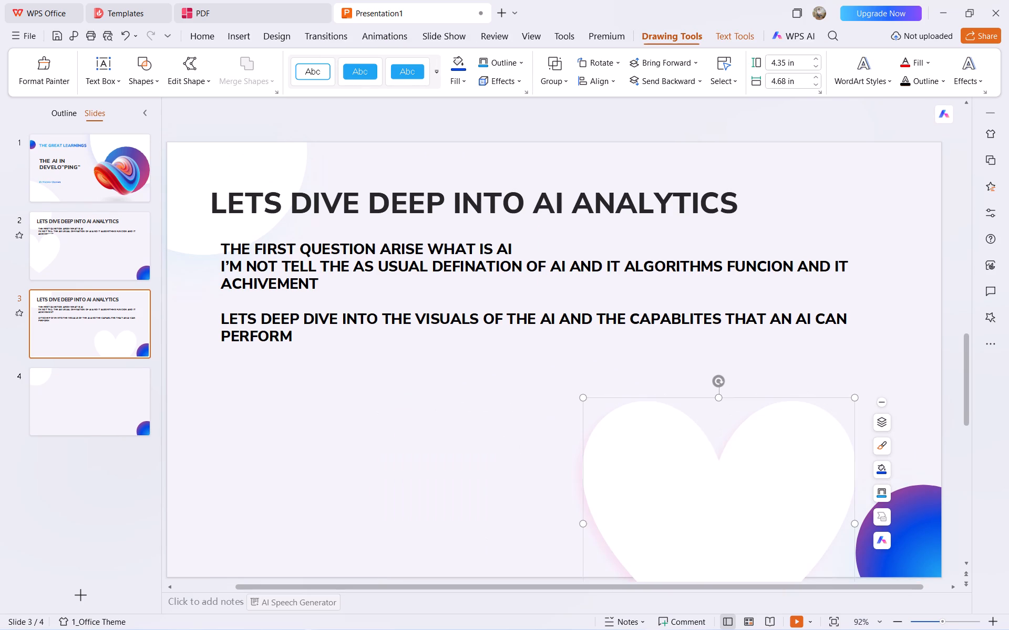
# Delete the blank slide 4.
pyautogui.click(74, 388)
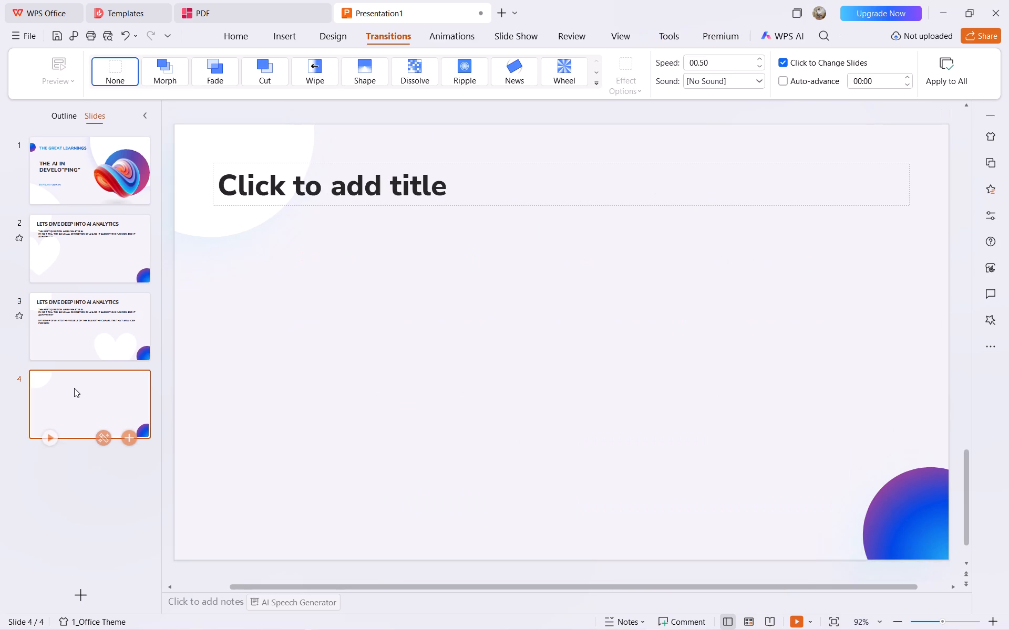
pyautogui.click(135, 397)
pyautogui.rightClick(135, 397)
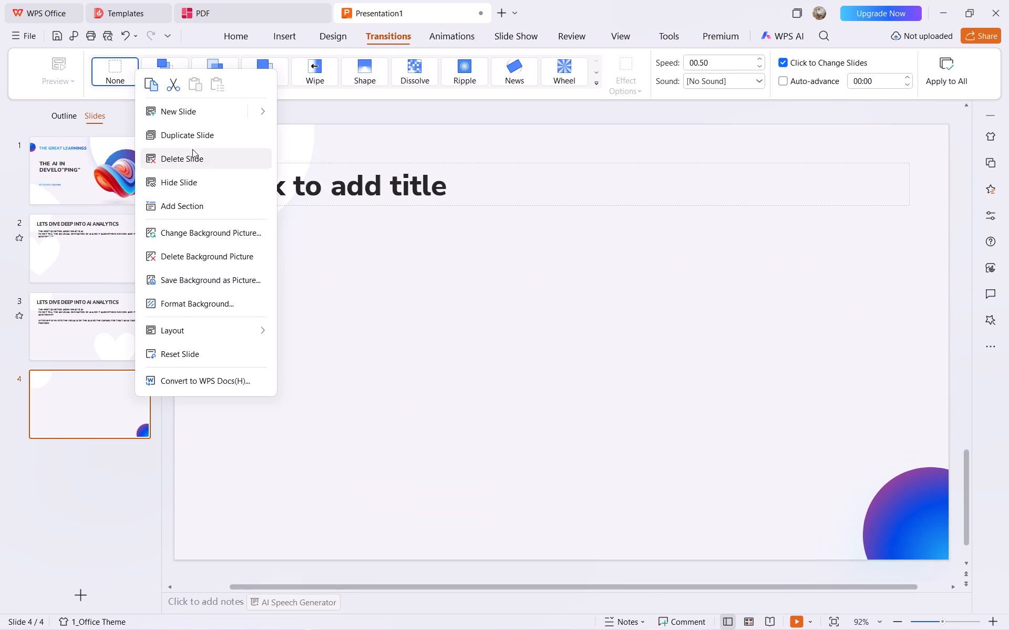
pyautogui.click(188, 152)
# Insert a new blank slide after slide 3.
pyautogui.click(110, 334)
pyautogui.rightClick(110, 334)
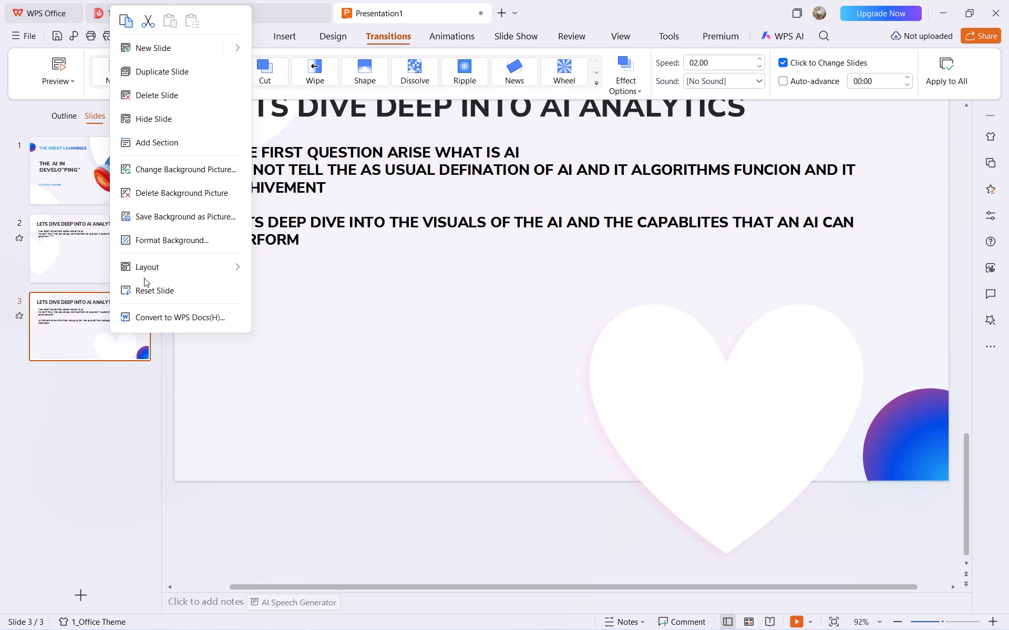
pyautogui.click(164, 52)
# Delete the blank slide 4.
pyautogui.click(109, 383)
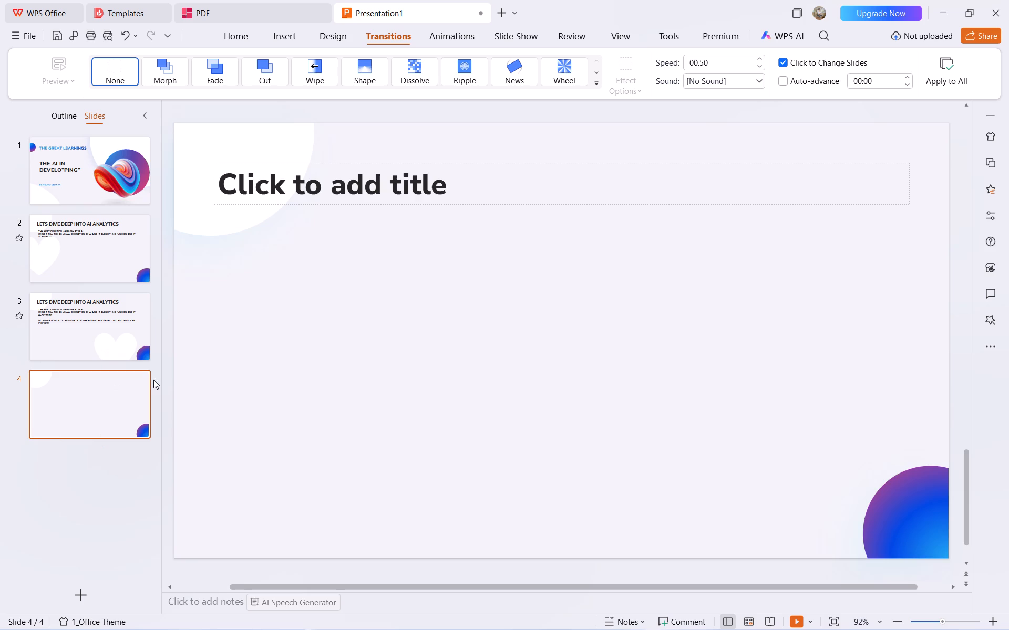
pyautogui.rightClick(118, 383)
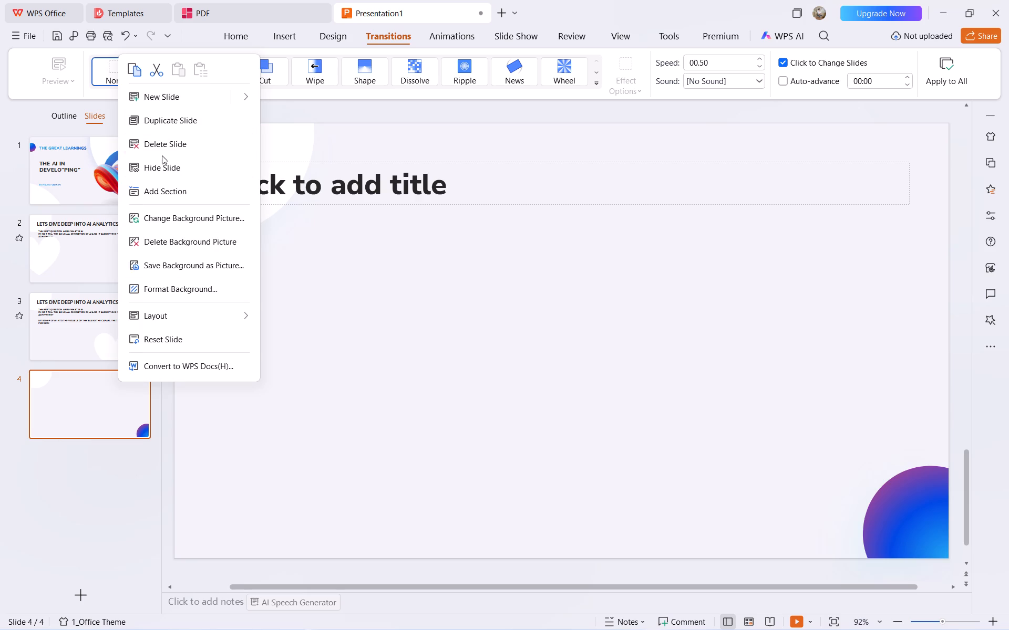
pyautogui.click(171, 152)
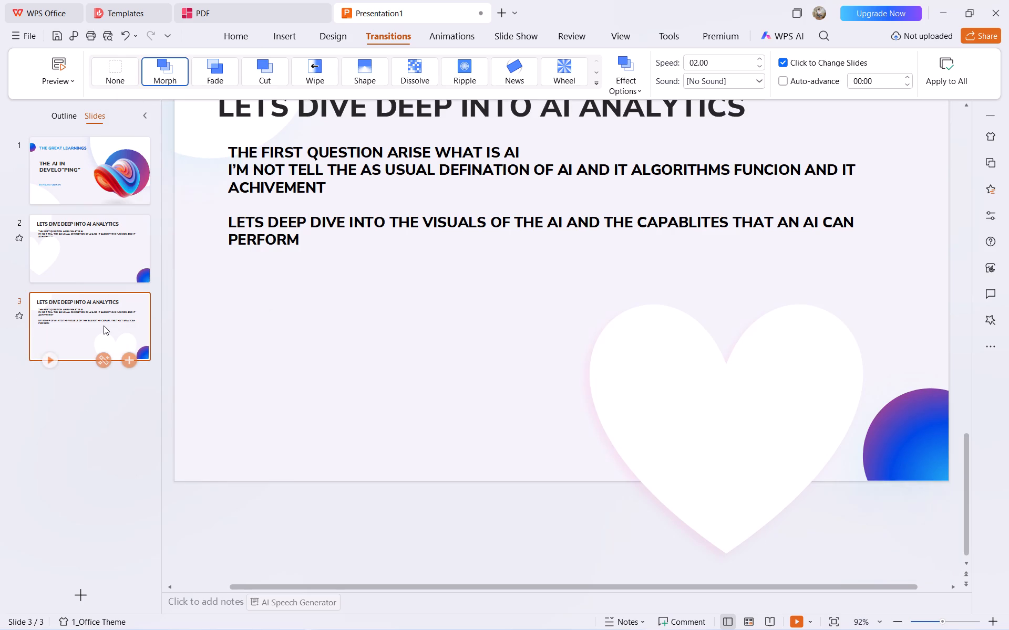
# Duplicate slide 3 with its heading, body text, heart and Morph transition.
pyautogui.rightClick(104, 325)
pyautogui.click(159, 70)
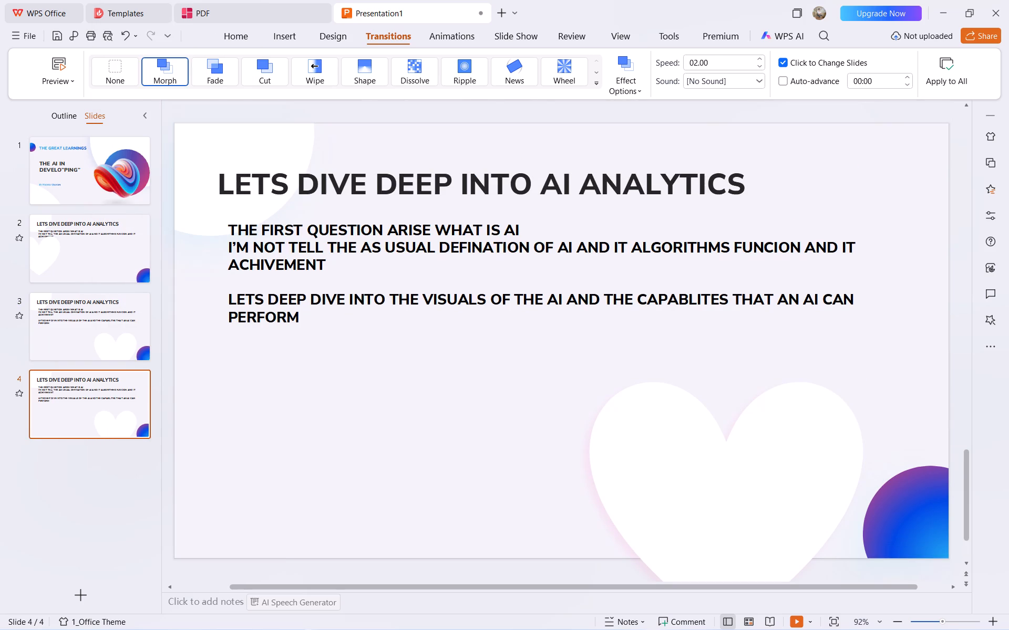
# Move the heart on slide 4 from beside the blue gradient circle to the lower left part of the slide.
pyautogui.moveTo(660, 430); pyautogui.dragTo(361, 449)
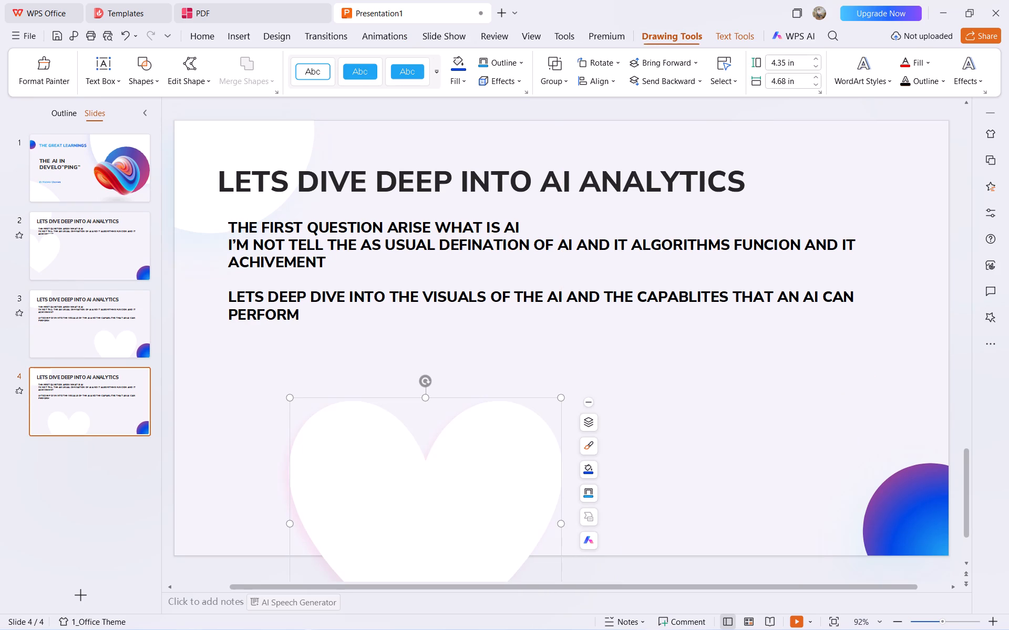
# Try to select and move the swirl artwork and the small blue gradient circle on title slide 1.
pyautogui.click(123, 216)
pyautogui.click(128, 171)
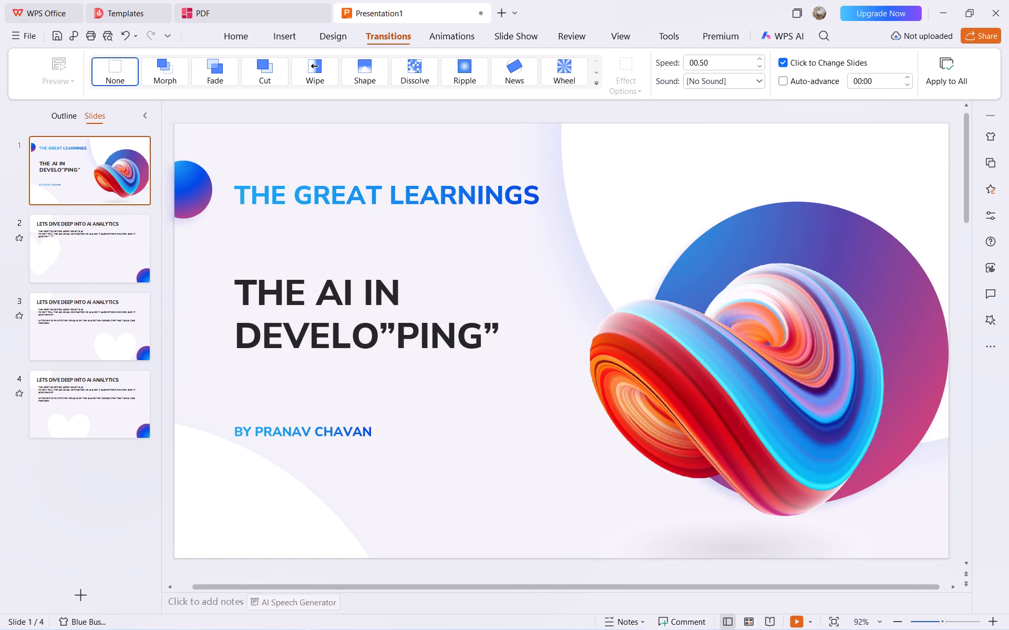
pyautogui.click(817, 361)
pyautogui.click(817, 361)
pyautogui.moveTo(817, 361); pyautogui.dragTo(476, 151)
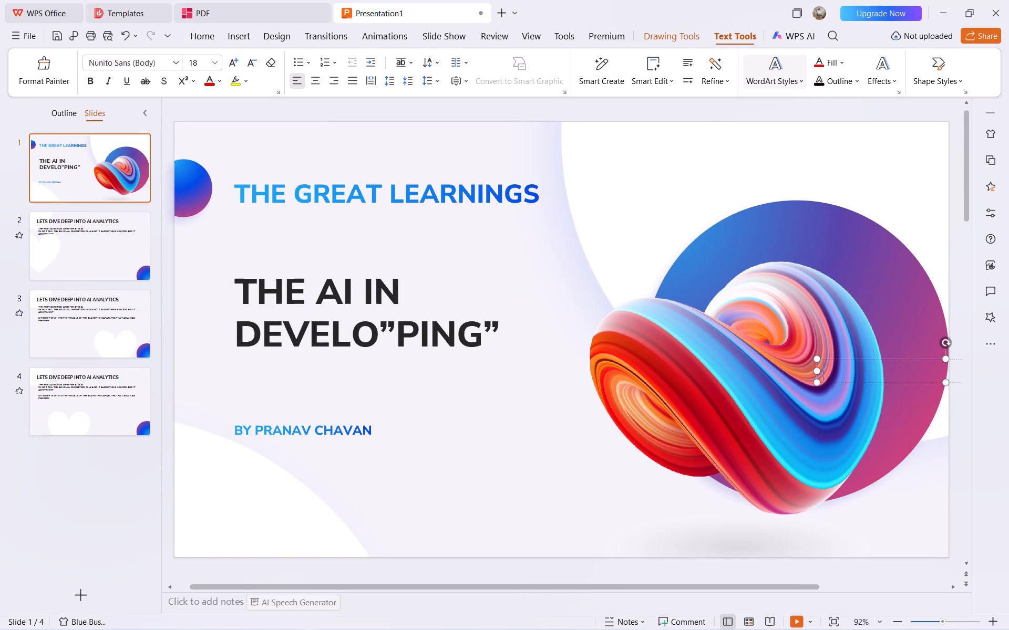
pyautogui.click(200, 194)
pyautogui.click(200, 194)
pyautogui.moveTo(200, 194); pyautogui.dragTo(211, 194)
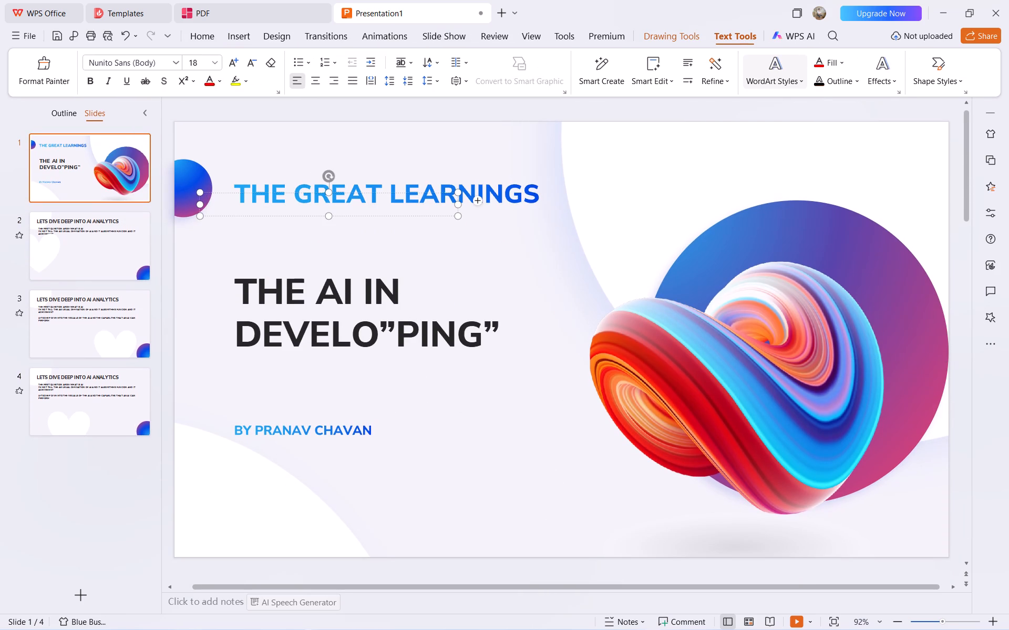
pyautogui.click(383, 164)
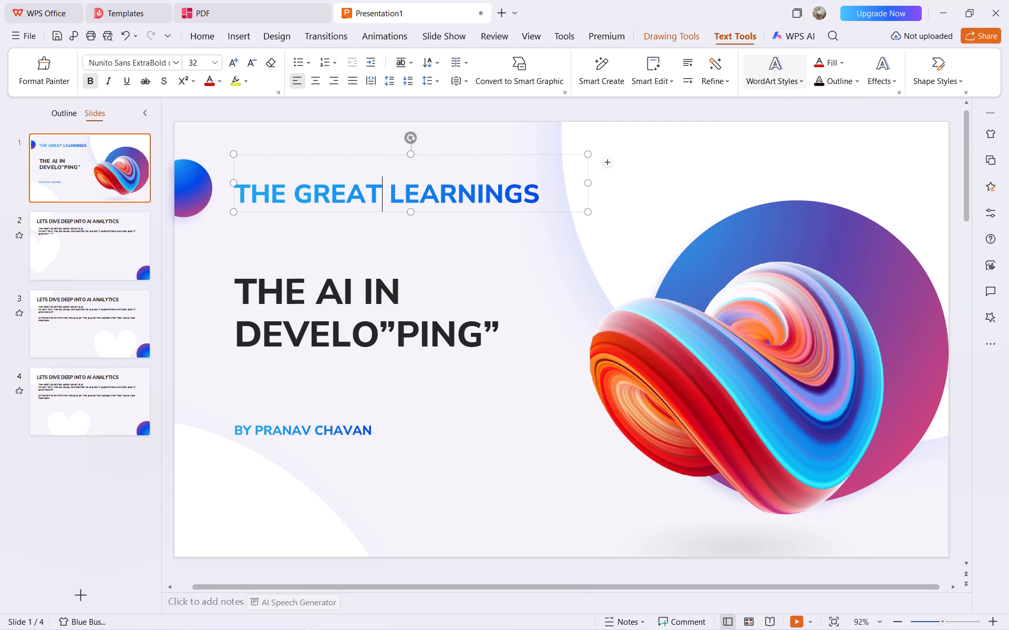
# Have WPS AI rewrite all of slide 3's body text with the prompt "POLISH THE WORDS" and replace the original with the result.
pyautogui.click(95, 318)
pyautogui.doubleClick(365, 166)
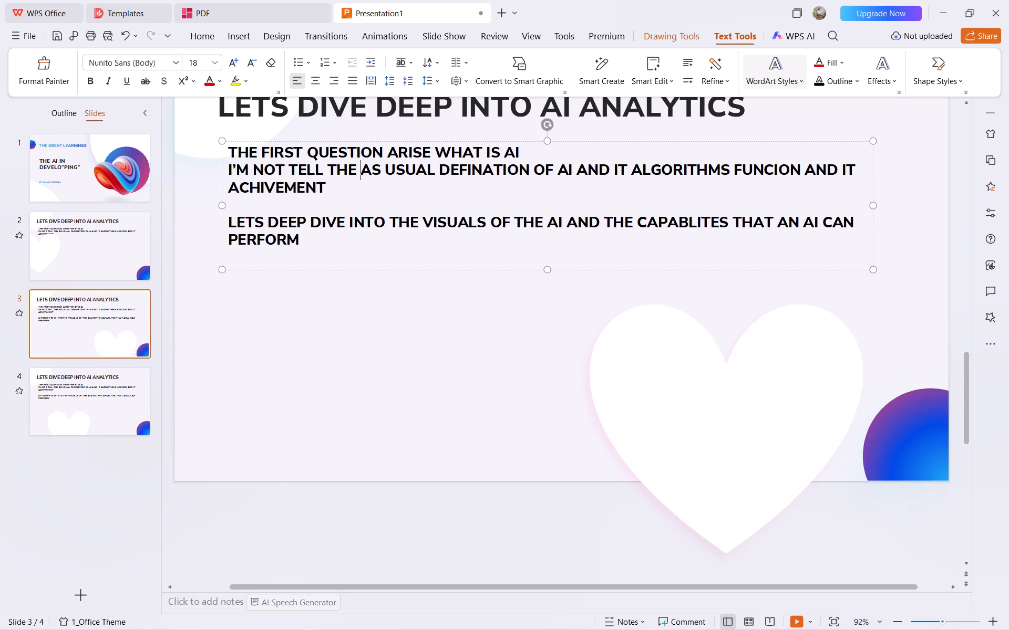
pyautogui.hotkey('ctrl', 'a')
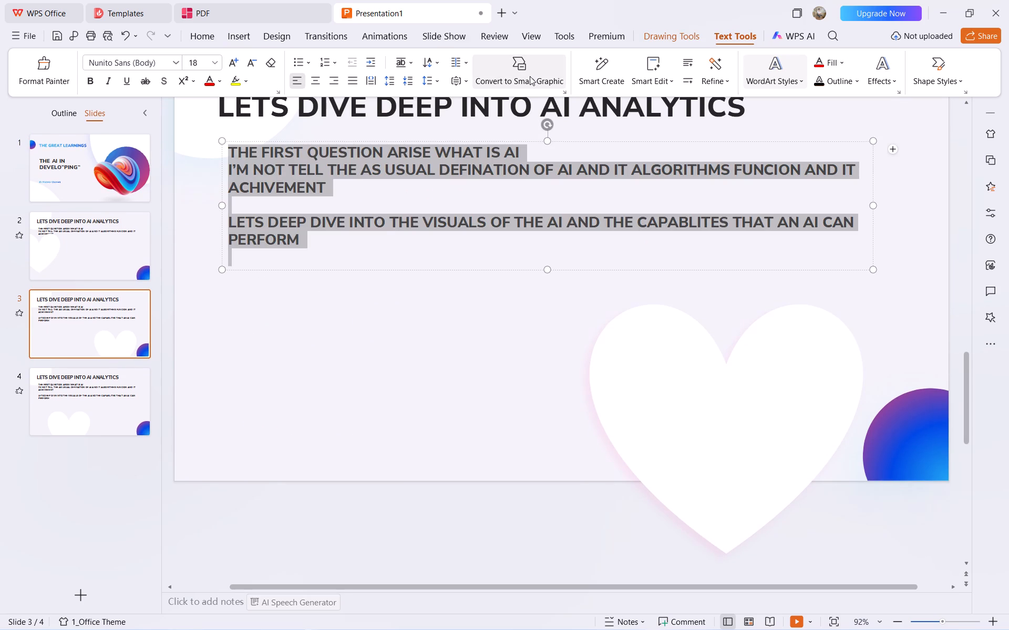
pyautogui.click(620, 80)
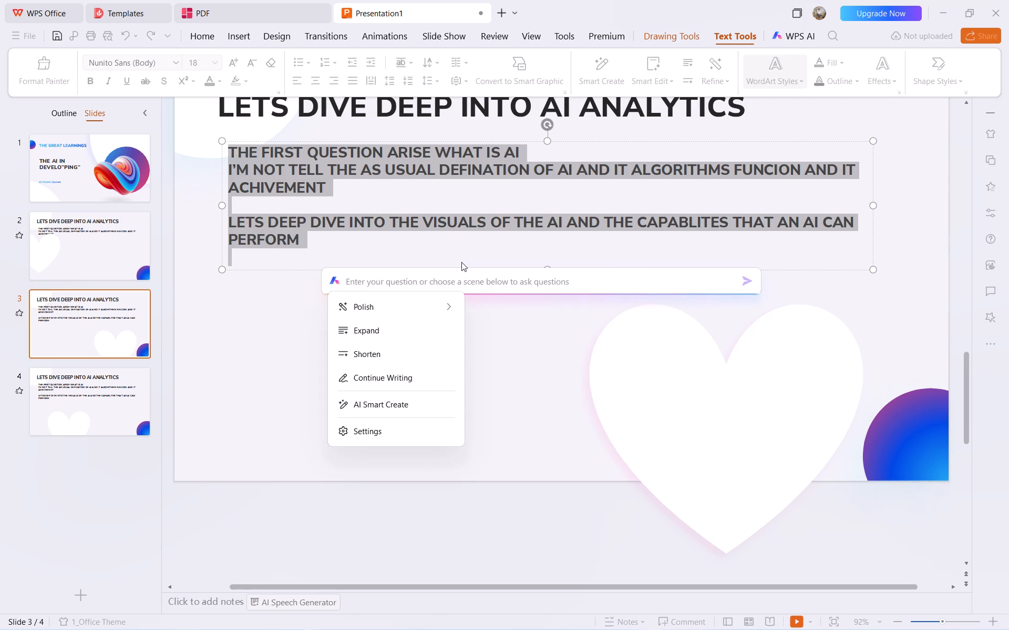
pyautogui.write('POLISH HE')
pyautogui.press('space')
pyautogui.press('BackSpace')
pyautogui.press('BackSpace')
pyautogui.press('BackSpace')
pyautogui.write('THE WORDS')
pyautogui.press('Return')
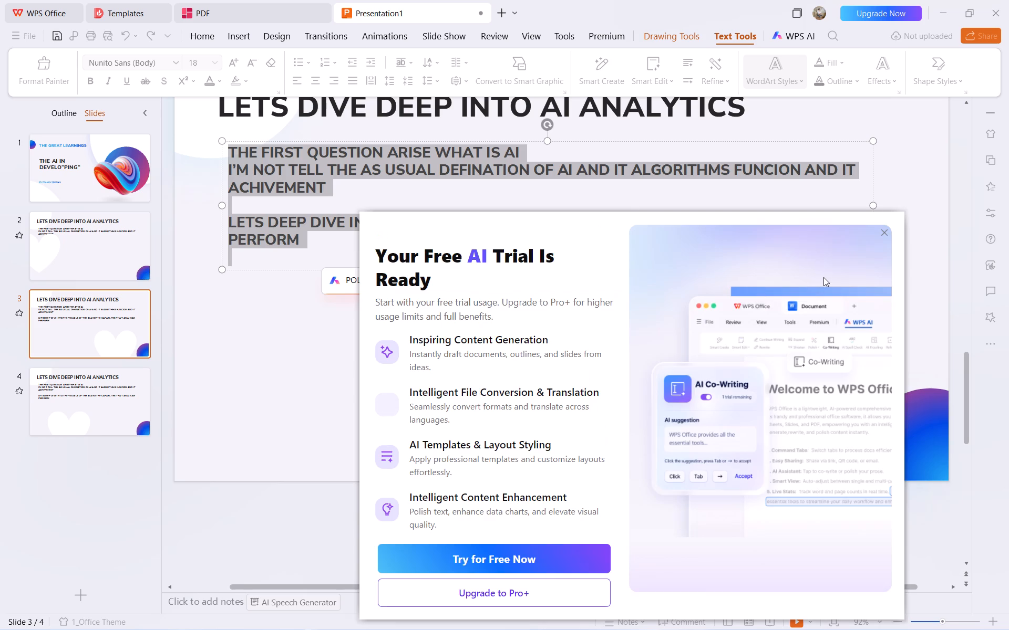
pyautogui.click(889, 234)
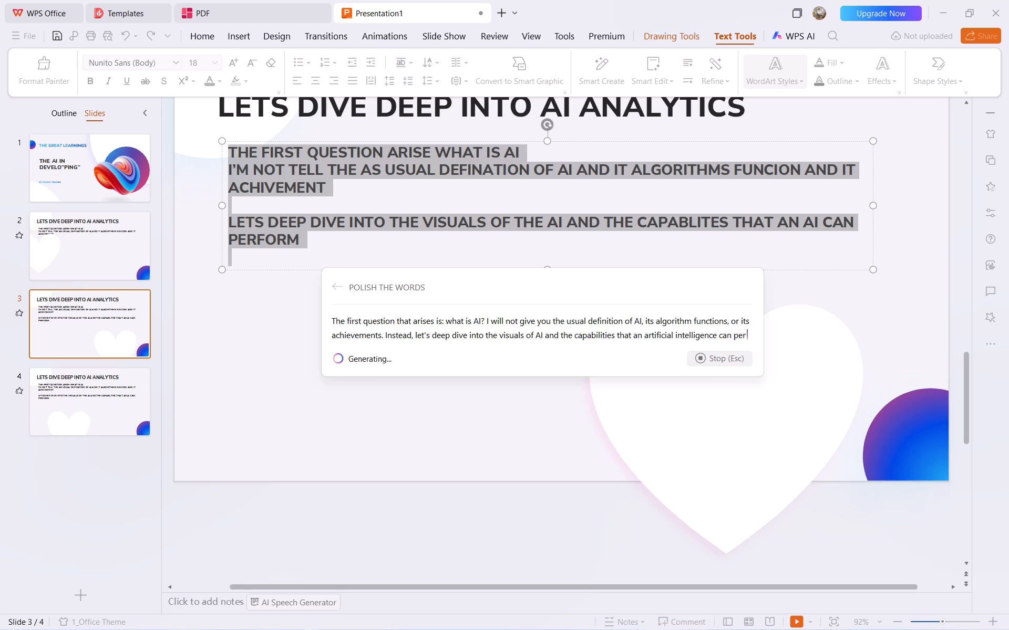
pyautogui.click(714, 395)
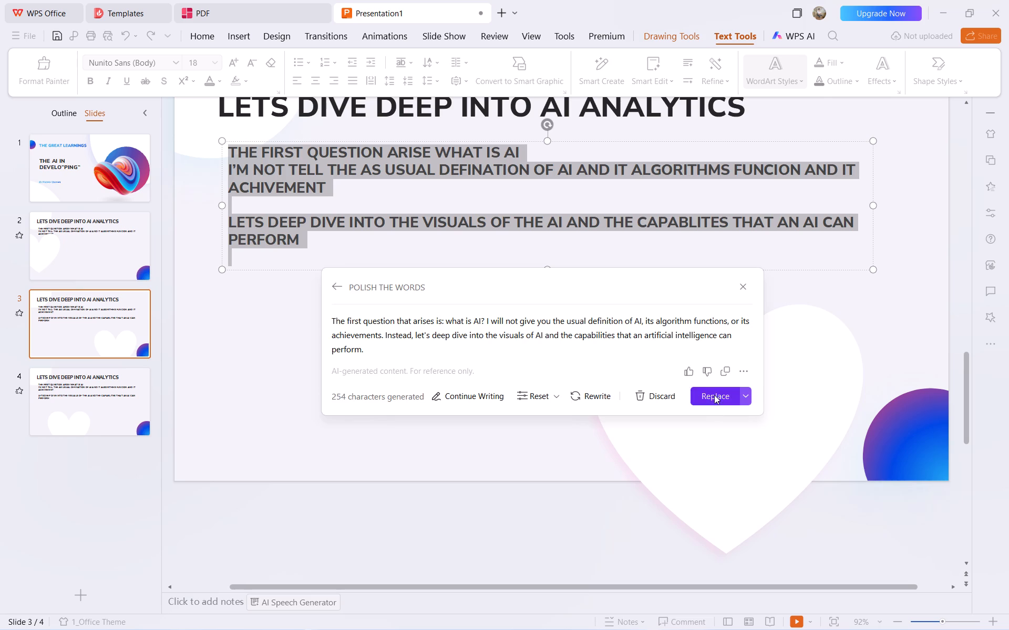
# Move the body text box on slide 3 down, leaving a gap below the "LETS DIVE DEEP INTO AI ANALYTICS" heading.
pyautogui.click(662, 194)
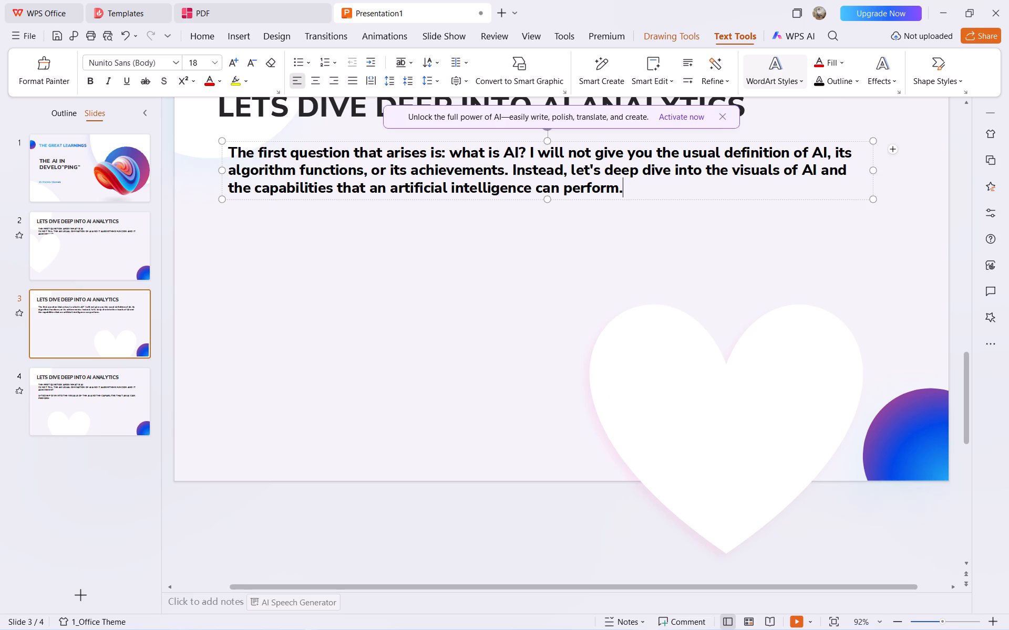
pyautogui.click(580, 141)
pyautogui.moveTo(580, 141); pyautogui.dragTo(586, 174)
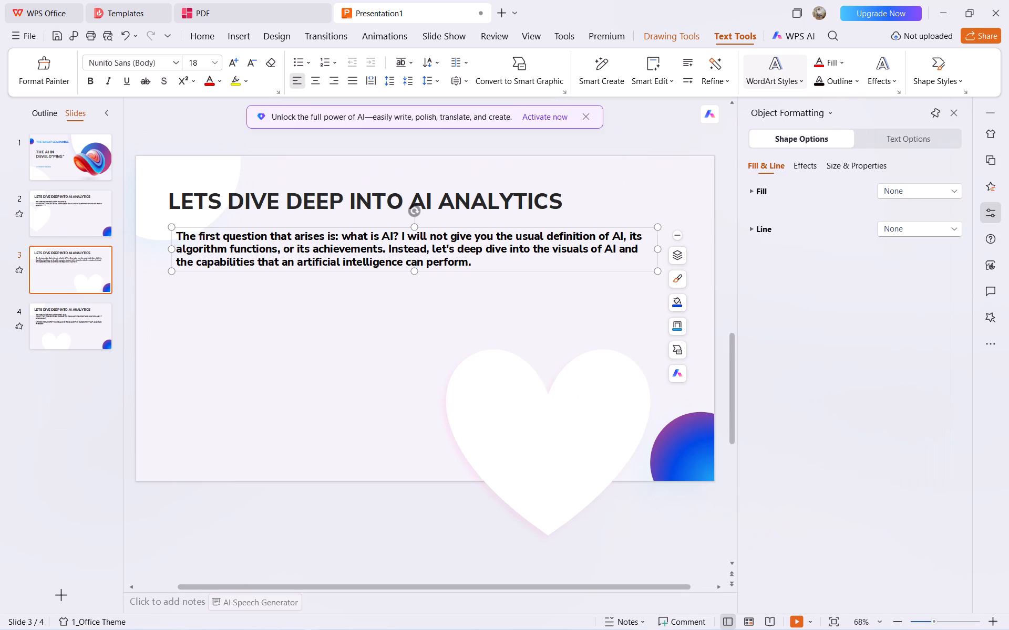
pyautogui.moveTo(459, 226); pyautogui.dragTo(459, 264)
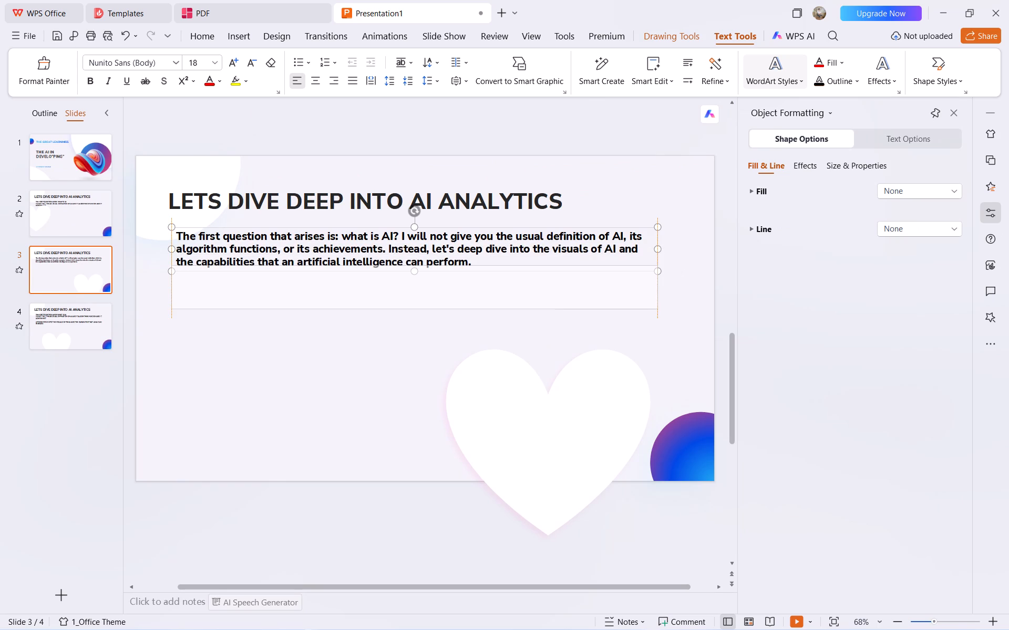
# Increase the font size of all the body text on slide 3 to 28.
pyautogui.doubleClick(430, 275)
pyautogui.hotkey('ctrl', 'a')
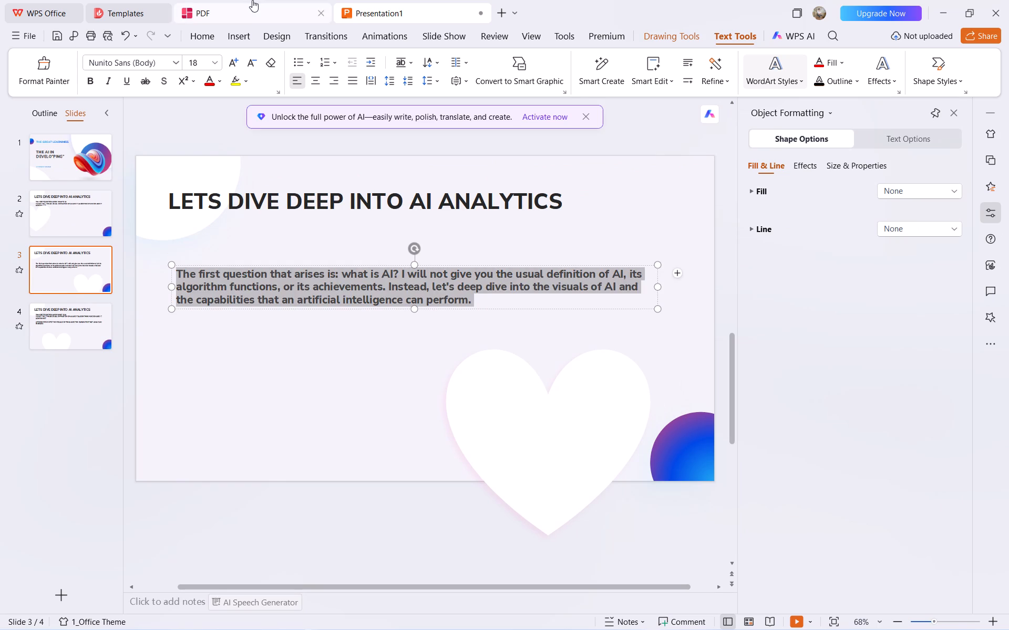
pyautogui.tripleClick(232, 62)
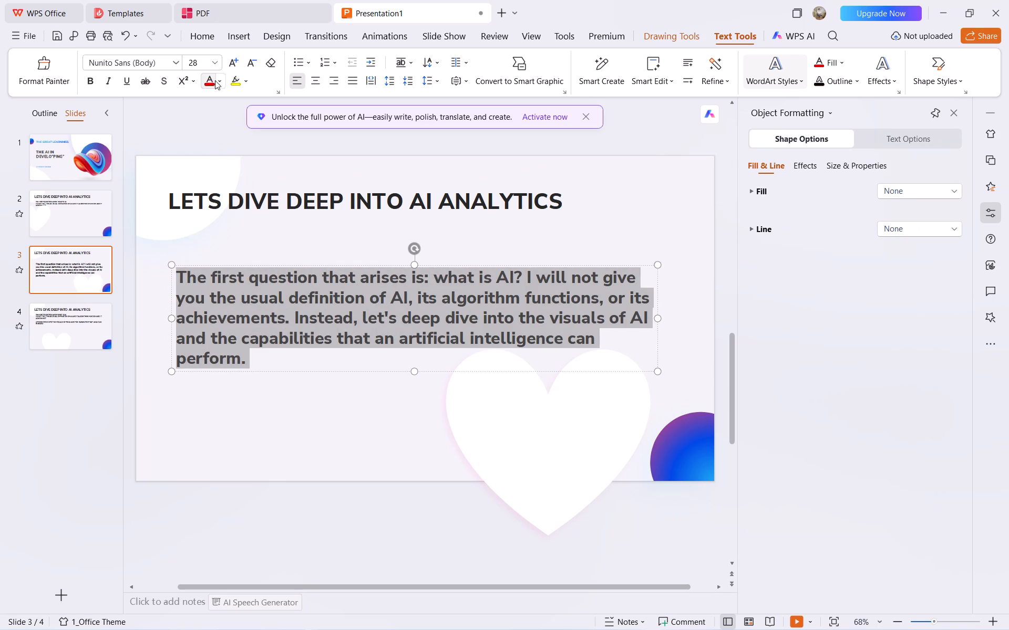
pyautogui.click(603, 258)
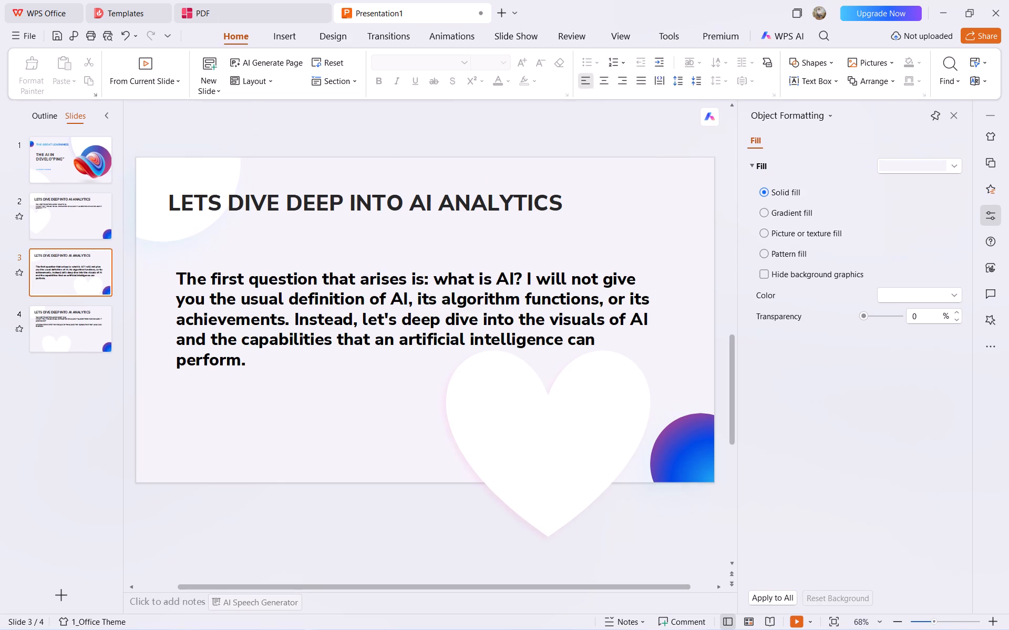
# Check the transition applied to slides 3 and 4.
pyautogui.click(90, 169)
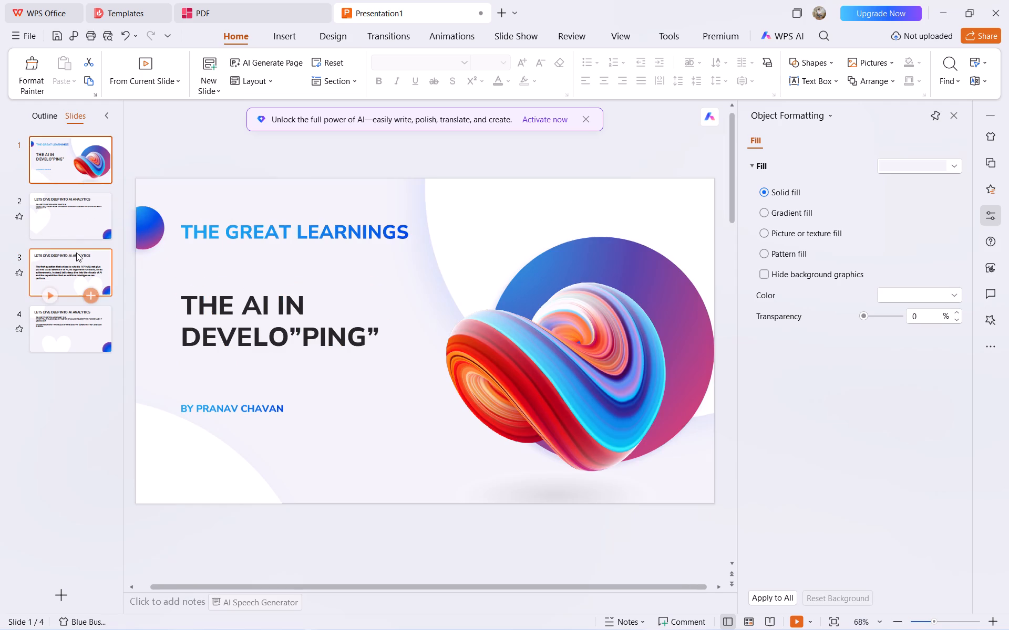
pyautogui.click(76, 253)
pyautogui.moveTo(343, 38); pyautogui.dragTo(392, 29)
pyautogui.click(392, 29)
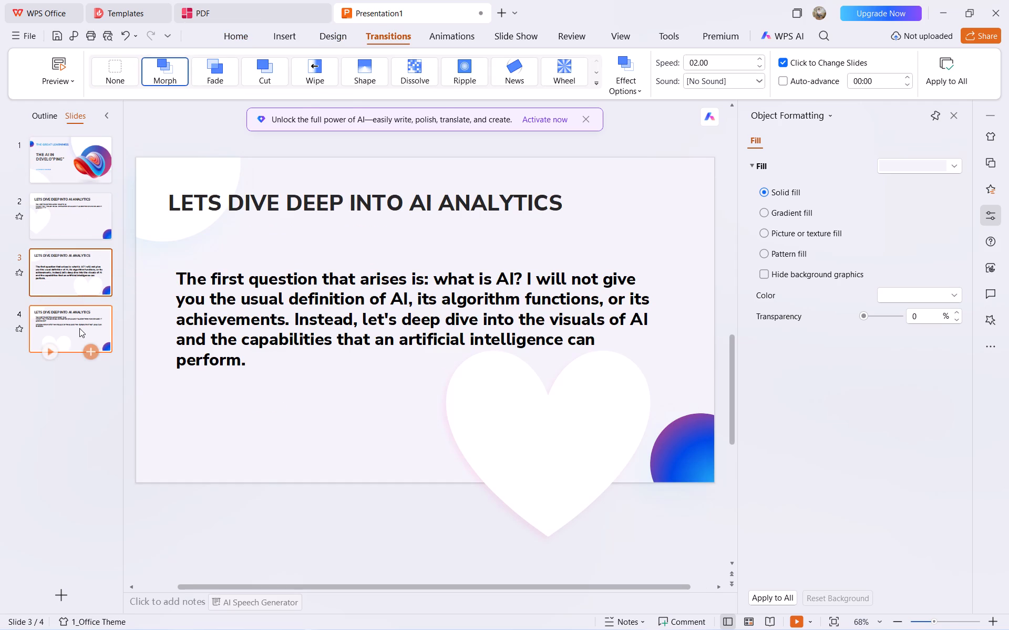
pyautogui.click(88, 322)
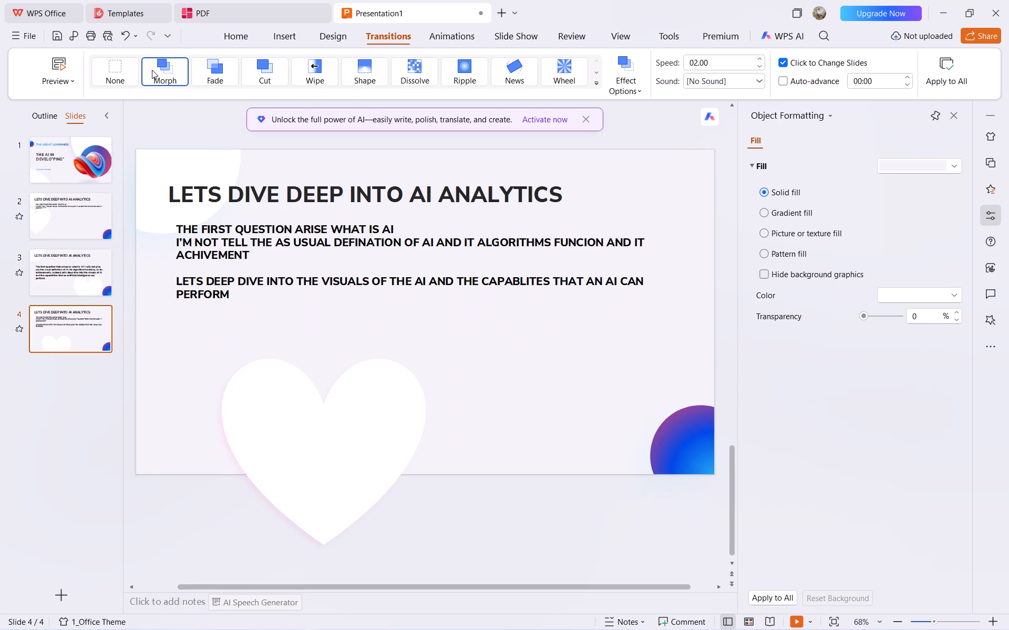
# Play the slide show from slide 1 through slide 4, replay the change from slide 3 to slide 4, and end the show.
pyautogui.click(54, 185)
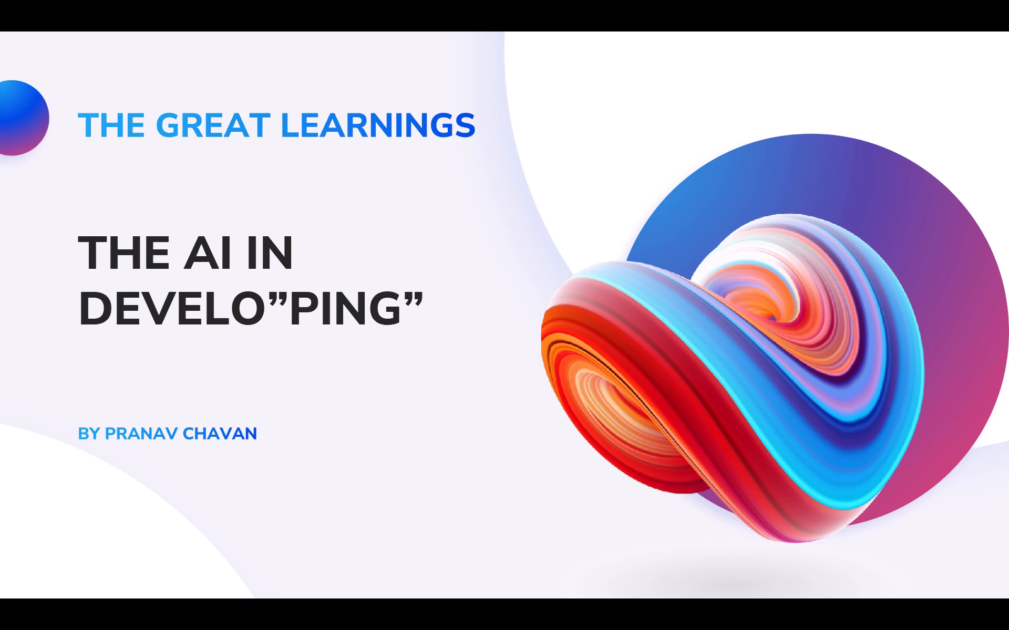
pyautogui.press('Right')
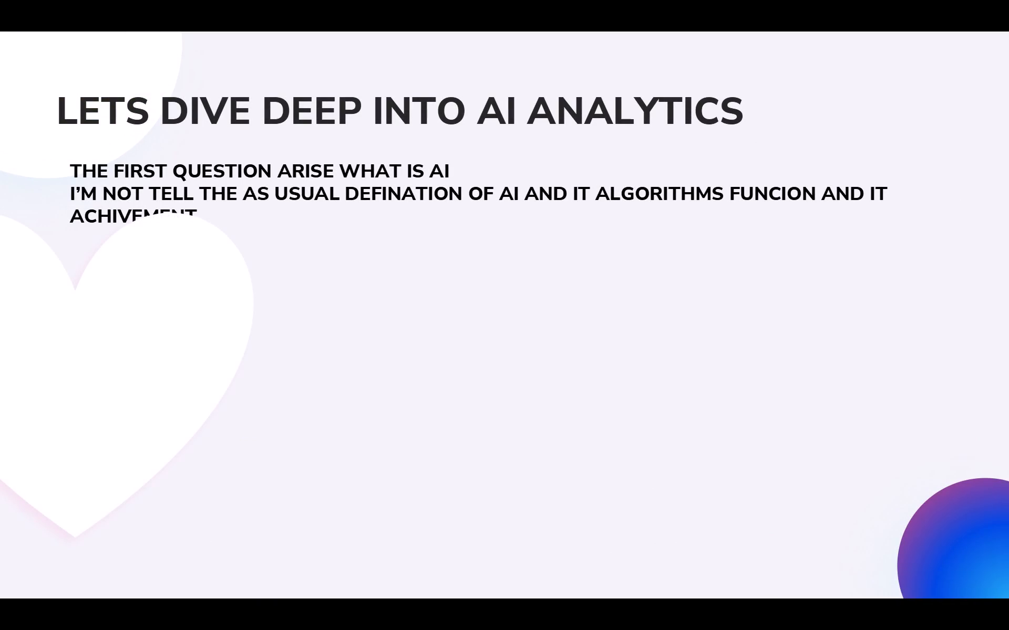
pyautogui.press('Right')
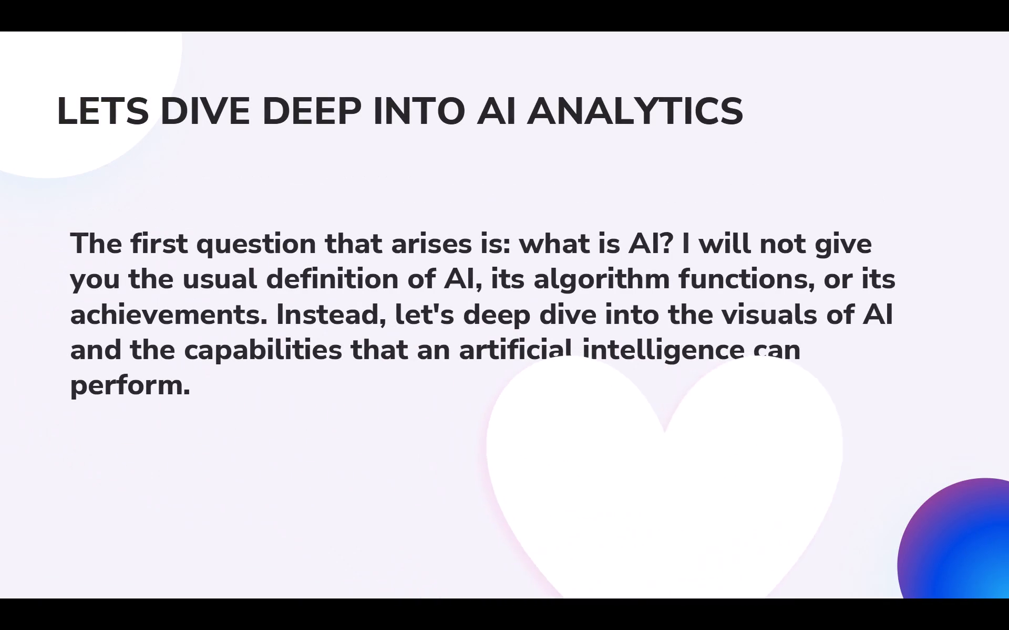
pyautogui.press('Right')
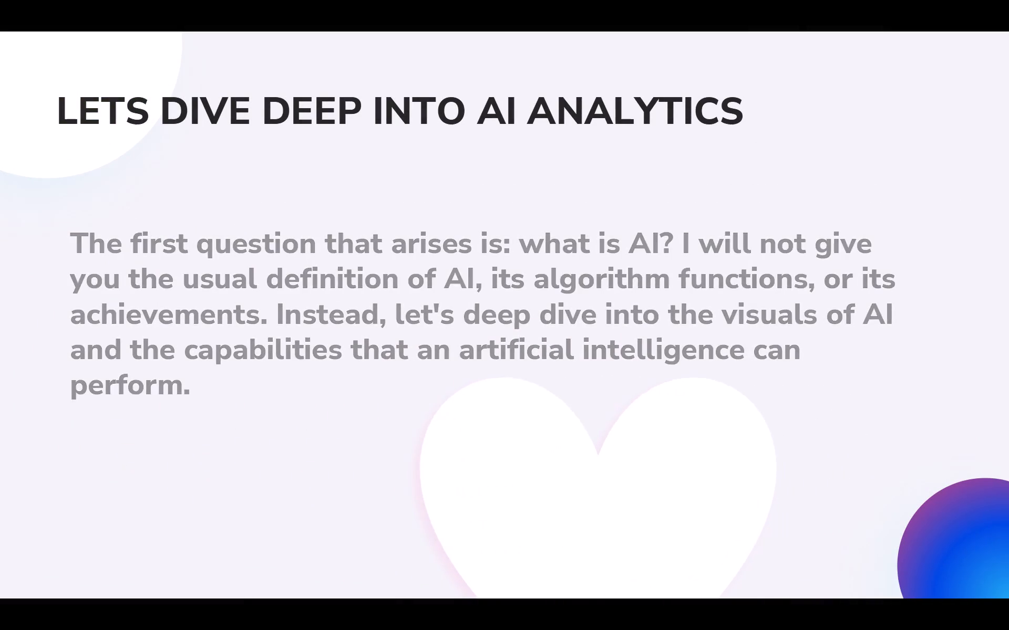
pyautogui.press('Right')
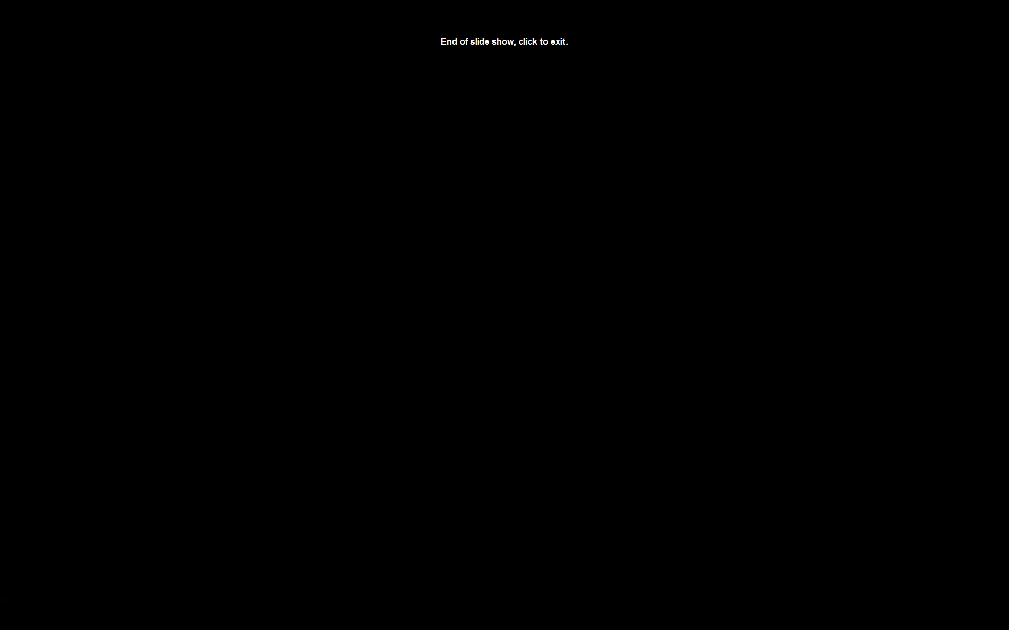
pyautogui.press('Left')
pyautogui.press('Left')
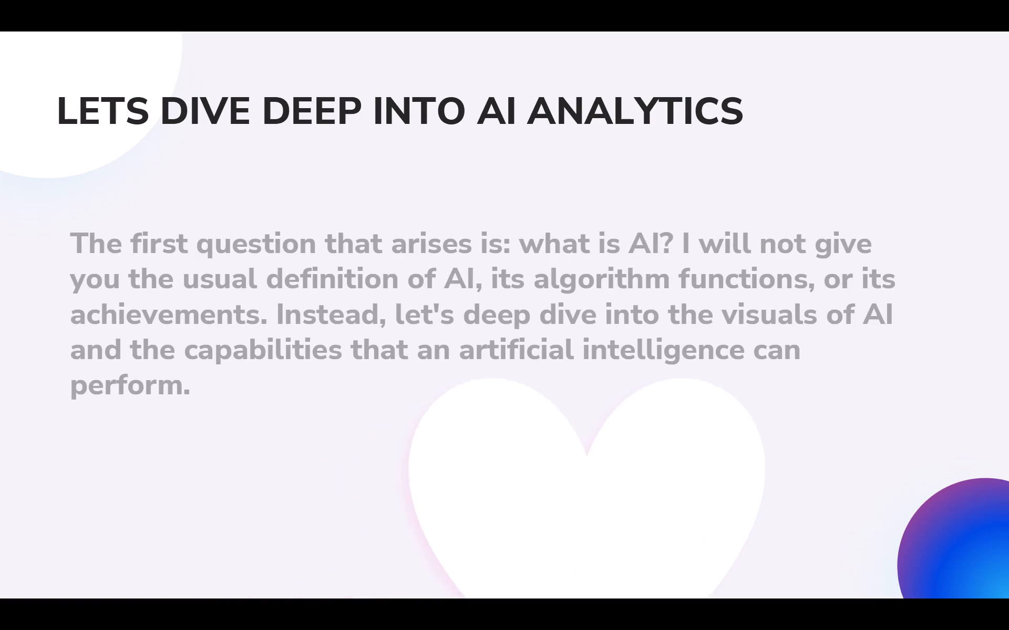
pyautogui.press('Right')
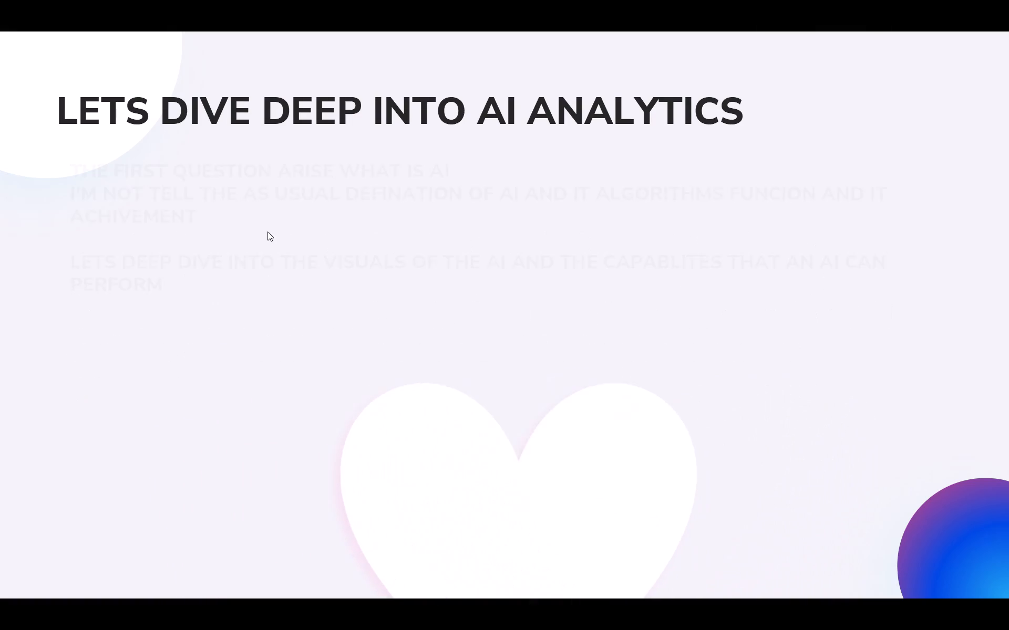
pyautogui.rightClick(112, 258)
pyautogui.rightClick(258, 348)
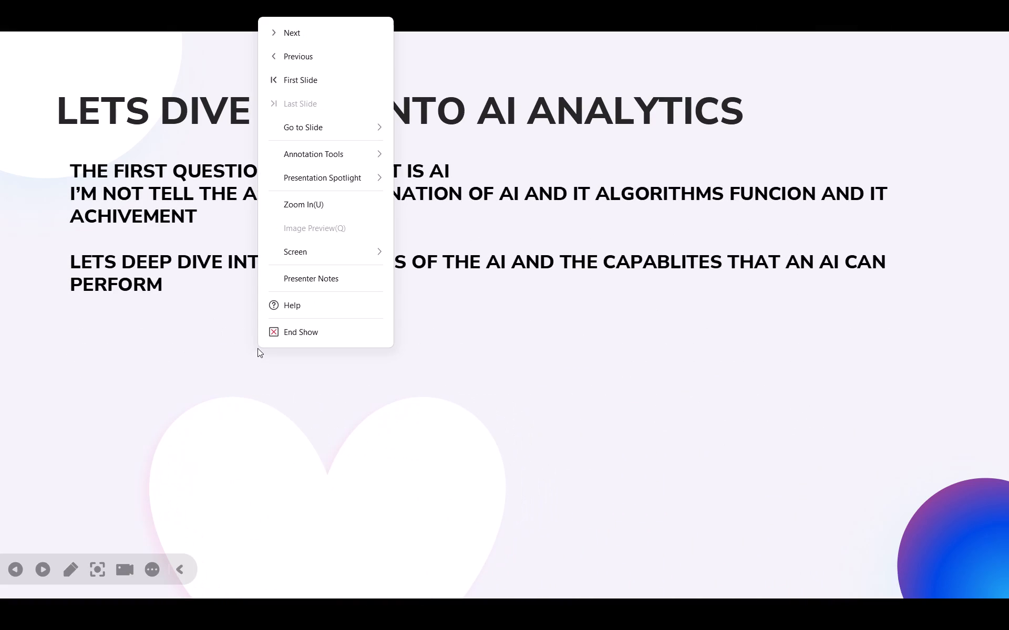
pyautogui.click(364, 328)
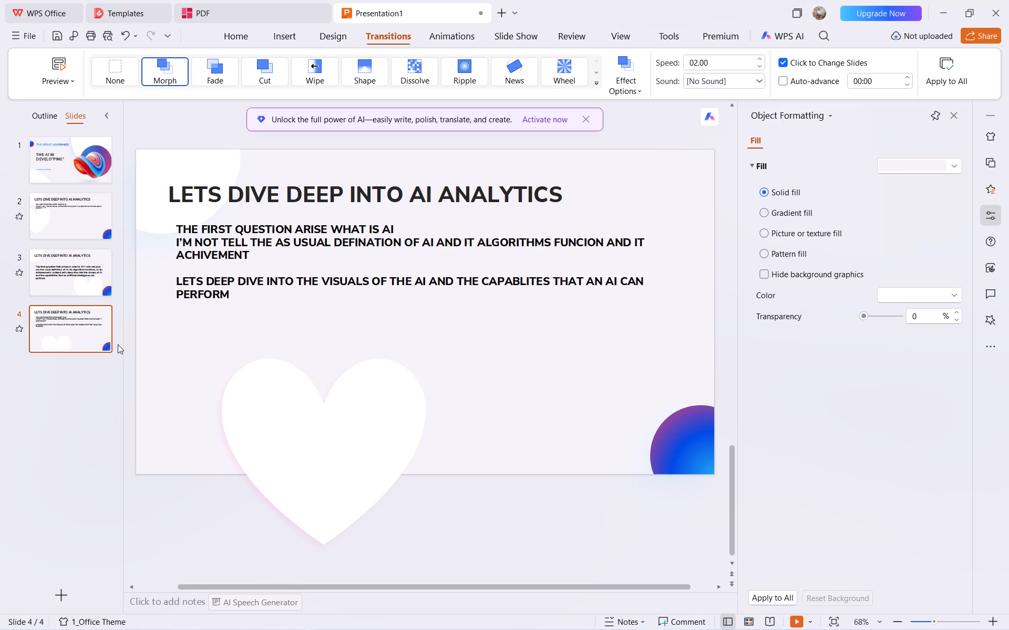
# Duplicate slide 4 and select the new slide 5.
pyautogui.rightClick(105, 340)
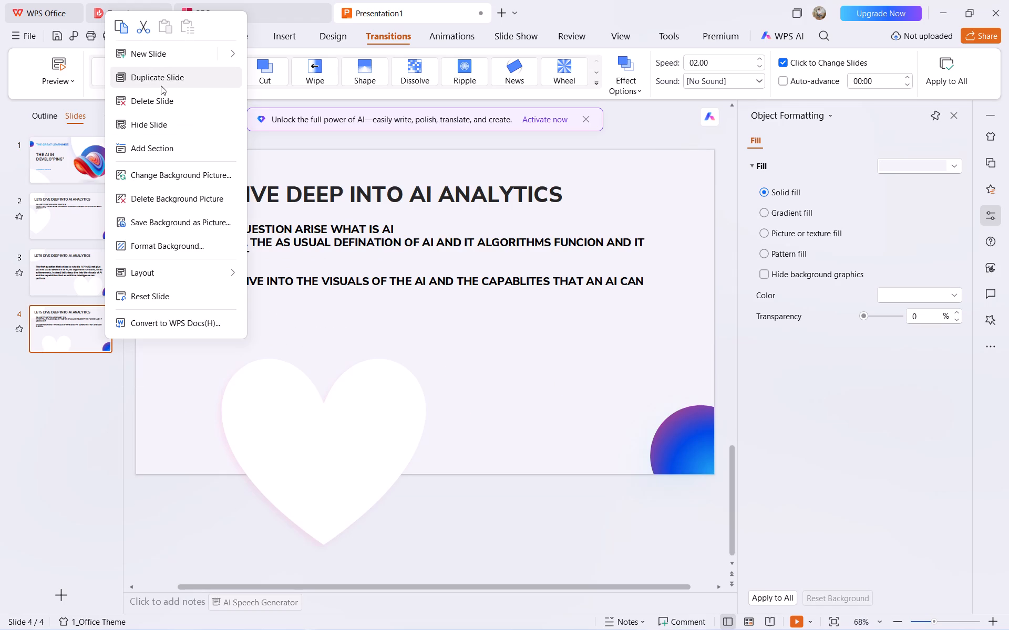
pyautogui.click(163, 81)
pyautogui.click(83, 376)
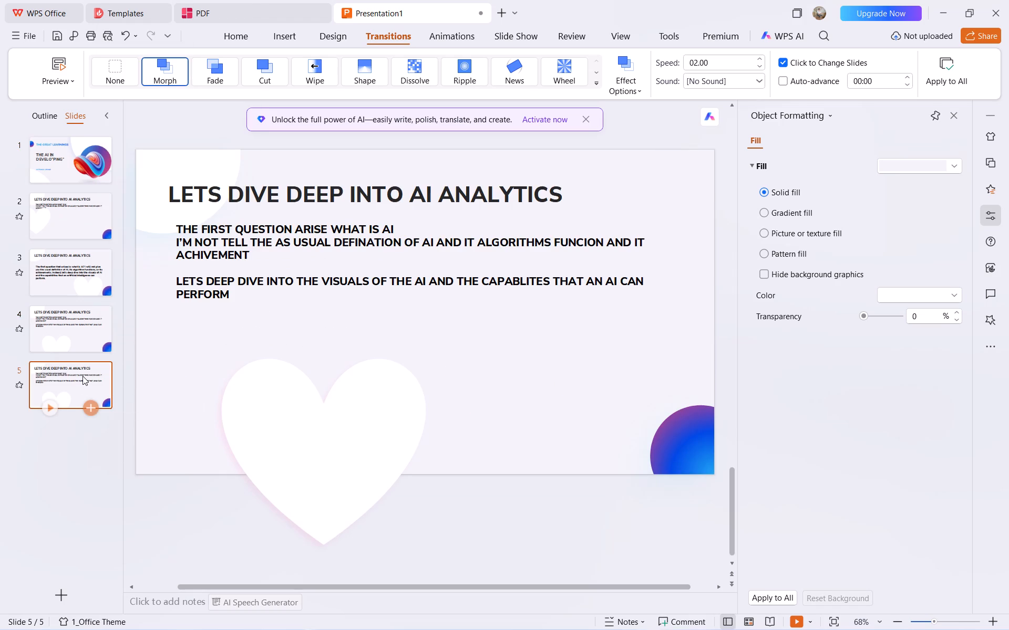
# Fill the heart on slide 5 with the light turquoise theme colour.
pyautogui.click(80, 332)
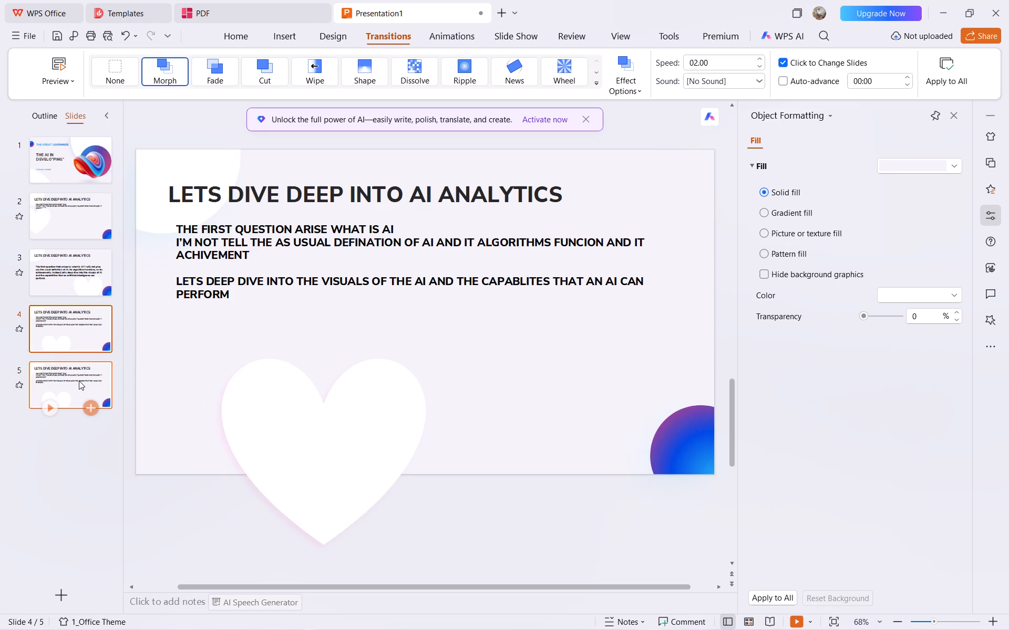
pyautogui.click(79, 381)
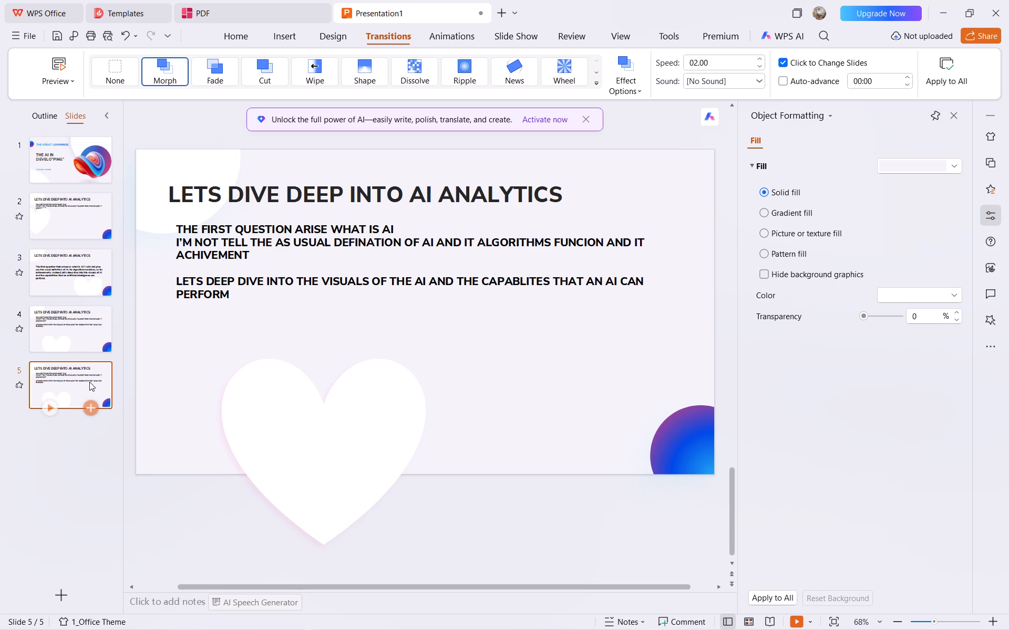
pyautogui.click(89, 382)
pyautogui.click(313, 412)
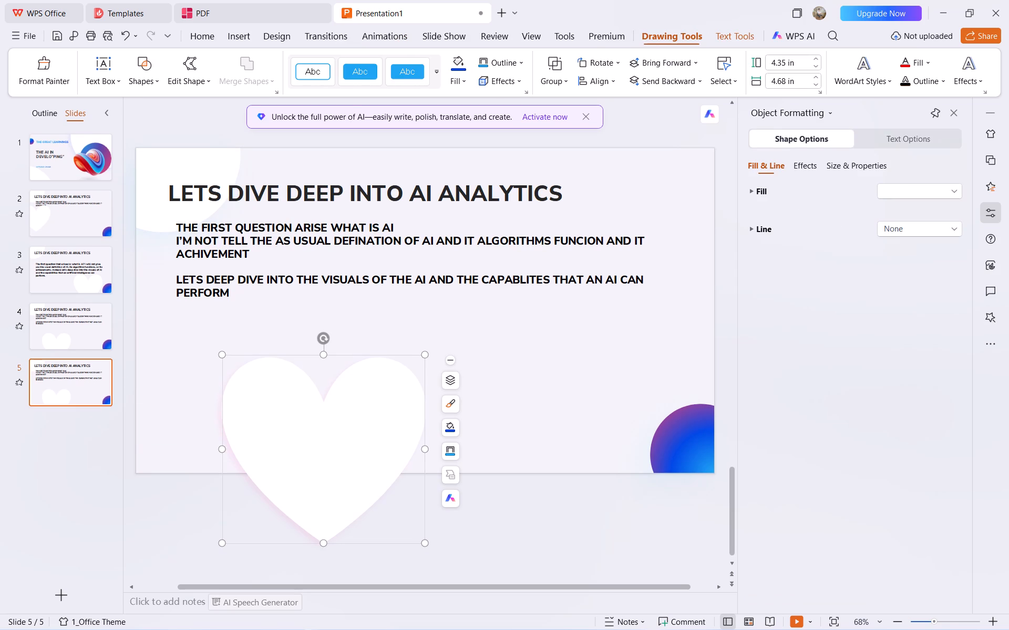
pyautogui.click(461, 75)
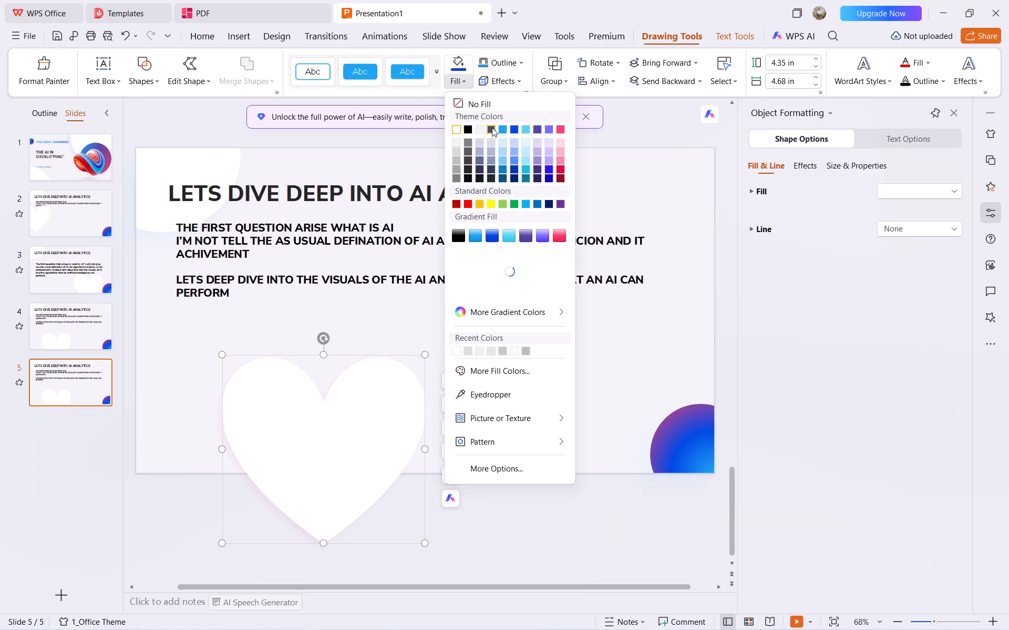
pyautogui.click(520, 130)
pyautogui.click(521, 130)
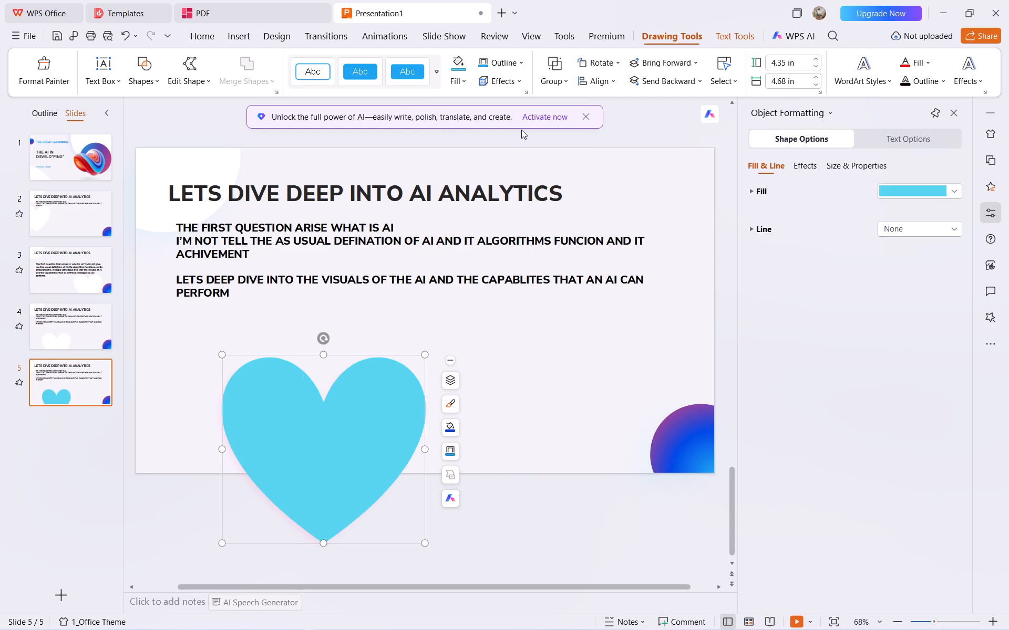
# Play the slide show from slide 4 to slide 5, go back to slide 4, and end the show.
pyautogui.click(73, 317)
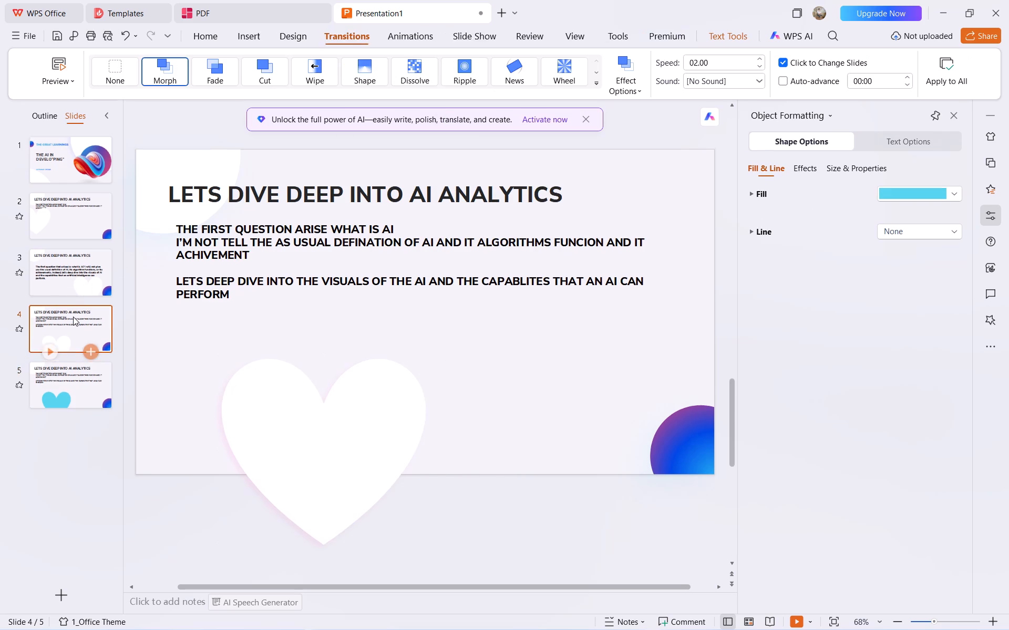
pyautogui.click(50, 351)
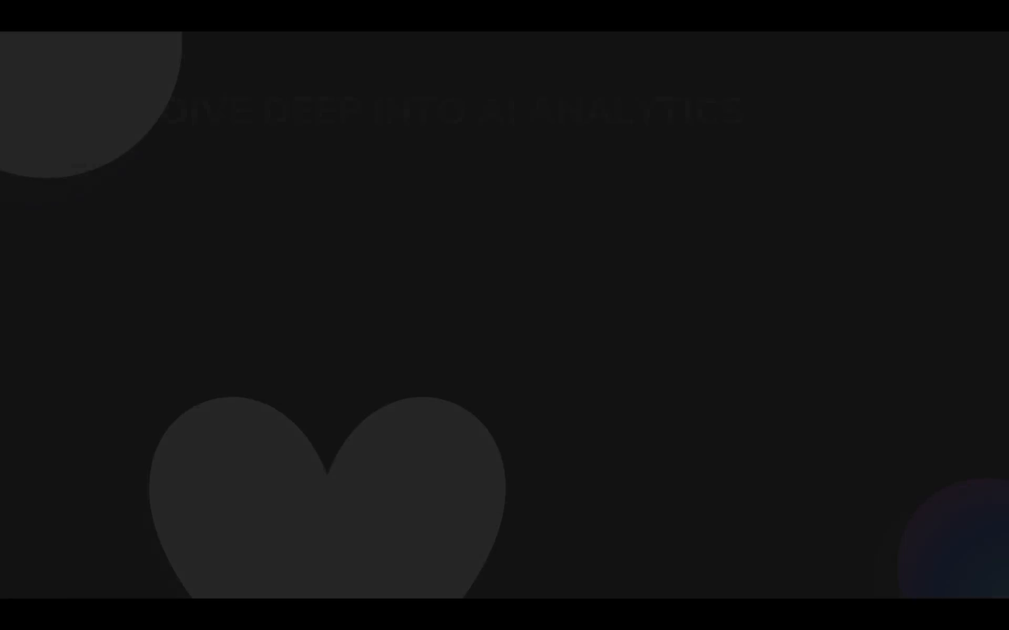
pyautogui.press('Right')
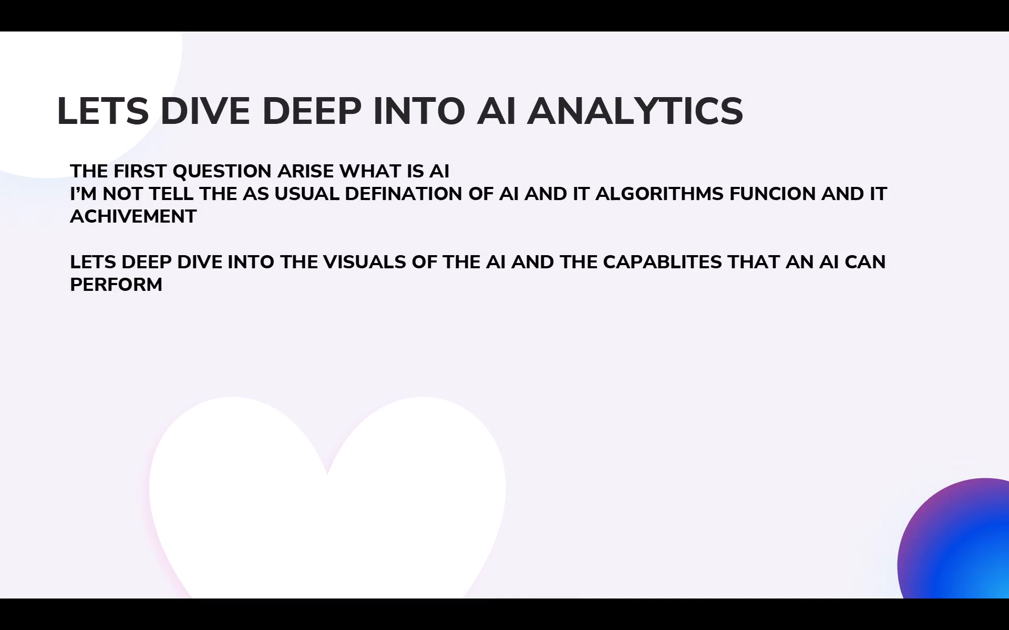
pyautogui.press('Right')
pyautogui.press('Left')
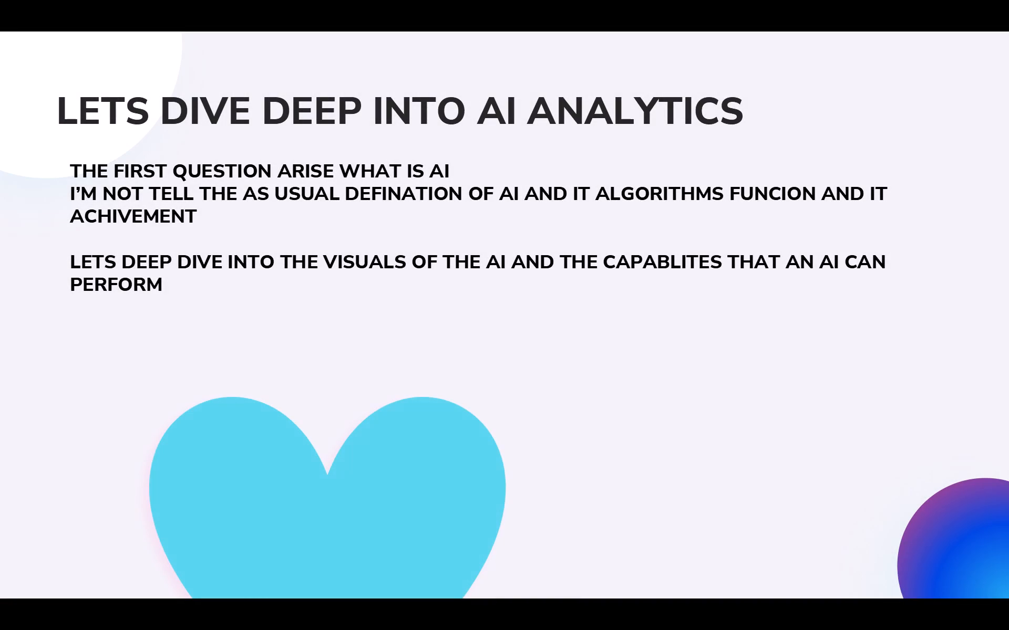
pyautogui.press('Left')
pyautogui.rightClick(102, 471)
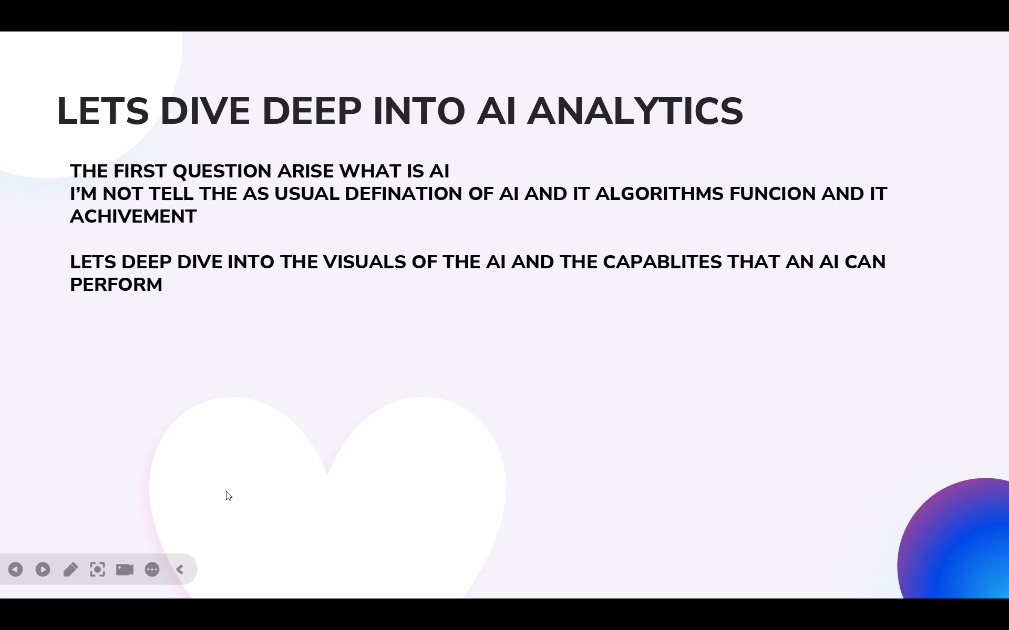
pyautogui.rightClick(228, 486)
pyautogui.click(275, 462)
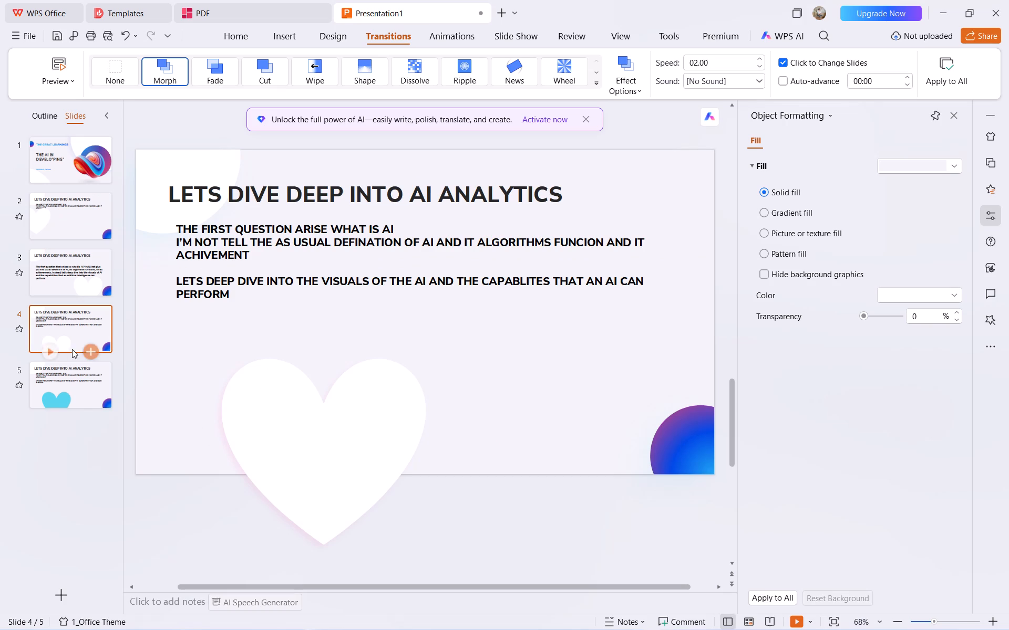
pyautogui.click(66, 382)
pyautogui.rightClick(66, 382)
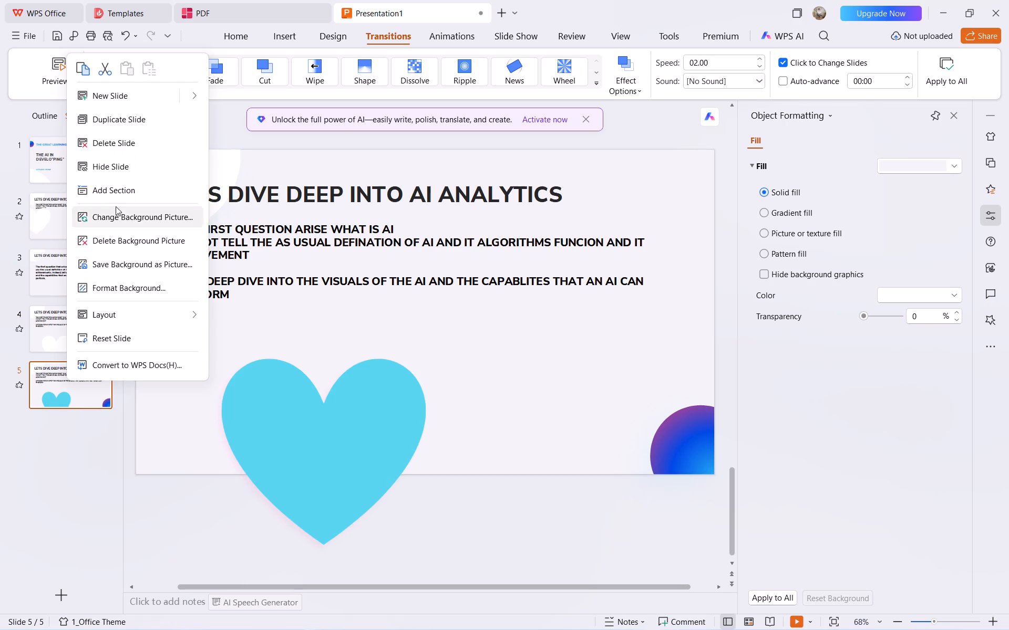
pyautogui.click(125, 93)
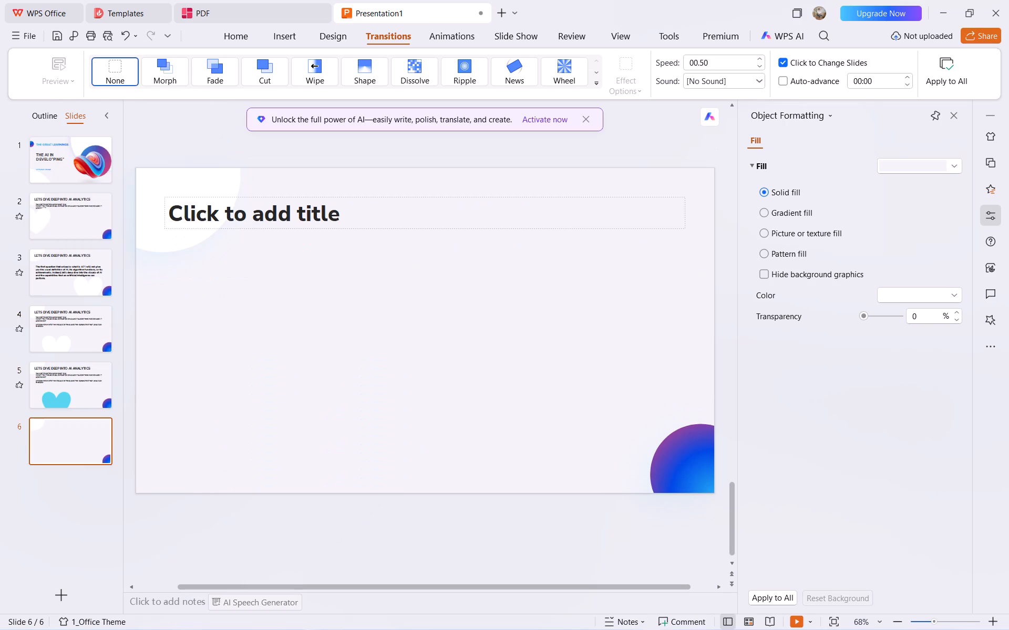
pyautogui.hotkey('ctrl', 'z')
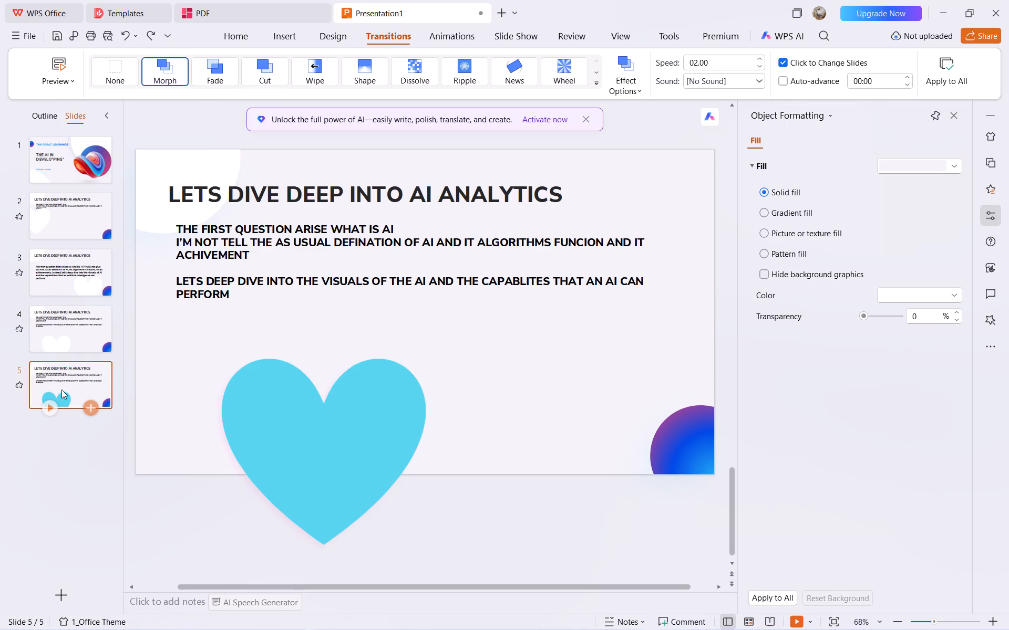
# Duplicate slide 5 and move the heart on the new slide 6 horizontally to the right, keeping it at the slide's bottom edge.
pyautogui.rightClick(61, 390)
pyautogui.click(122, 133)
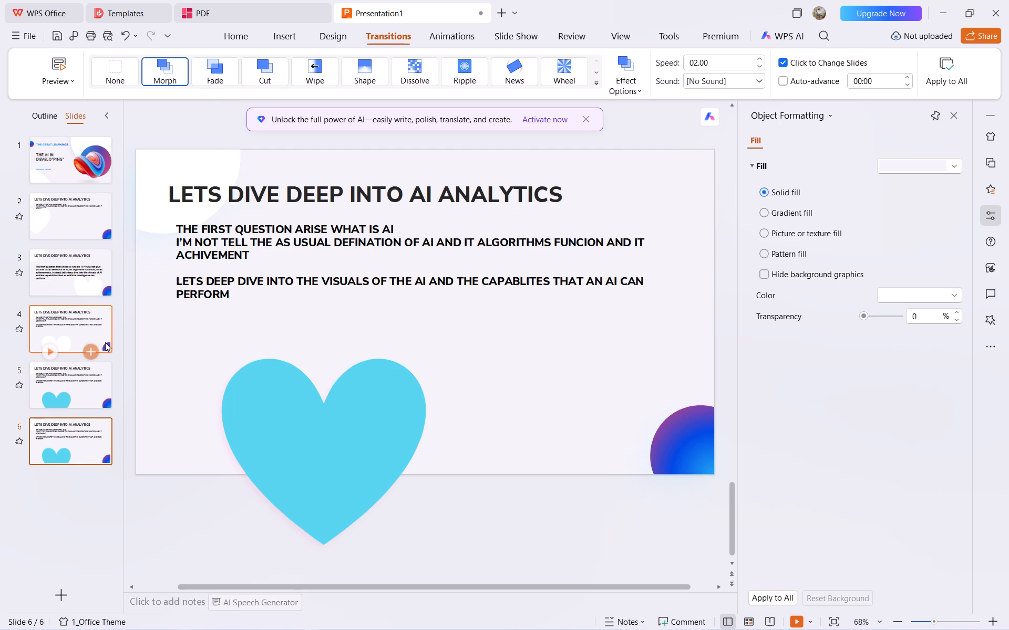
pyautogui.click(88, 434)
pyautogui.moveTo(303, 424); pyautogui.dragTo(398, 426)
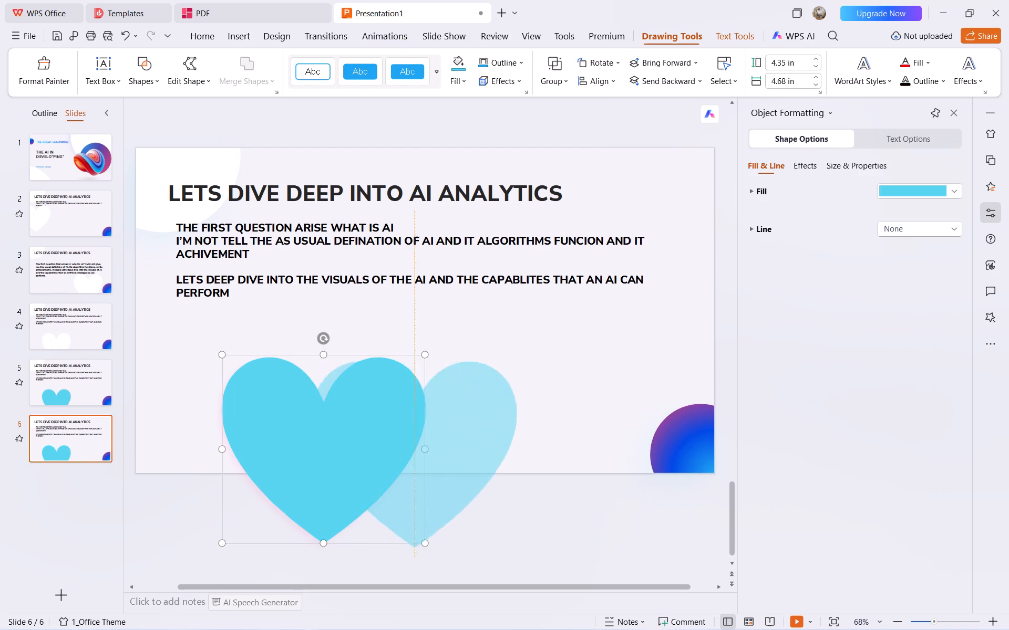
pyautogui.moveTo(398, 426); pyautogui.dragTo(449, 423)
pyautogui.click(449, 423)
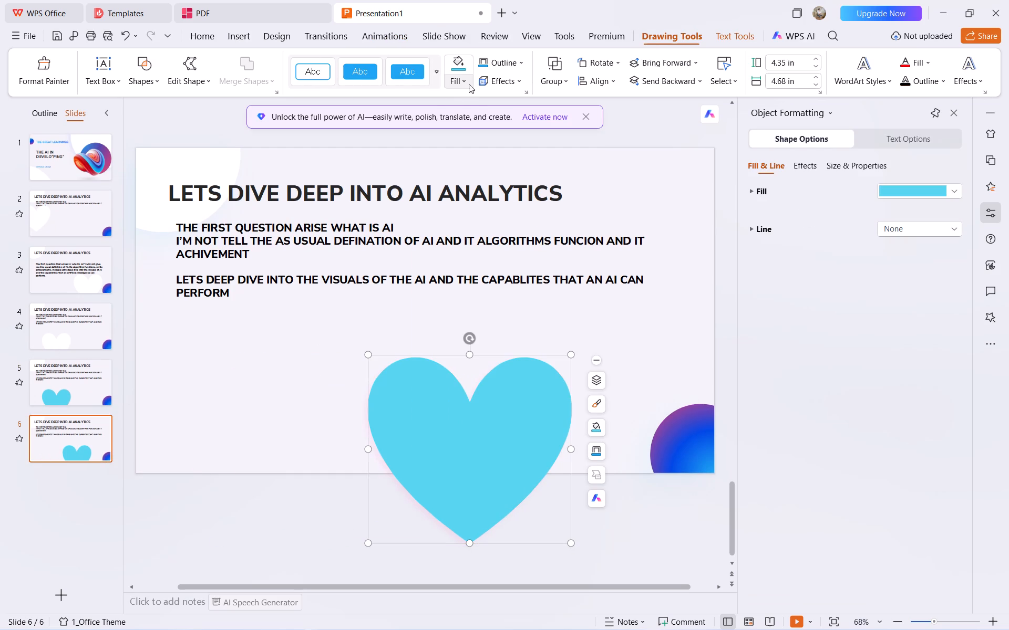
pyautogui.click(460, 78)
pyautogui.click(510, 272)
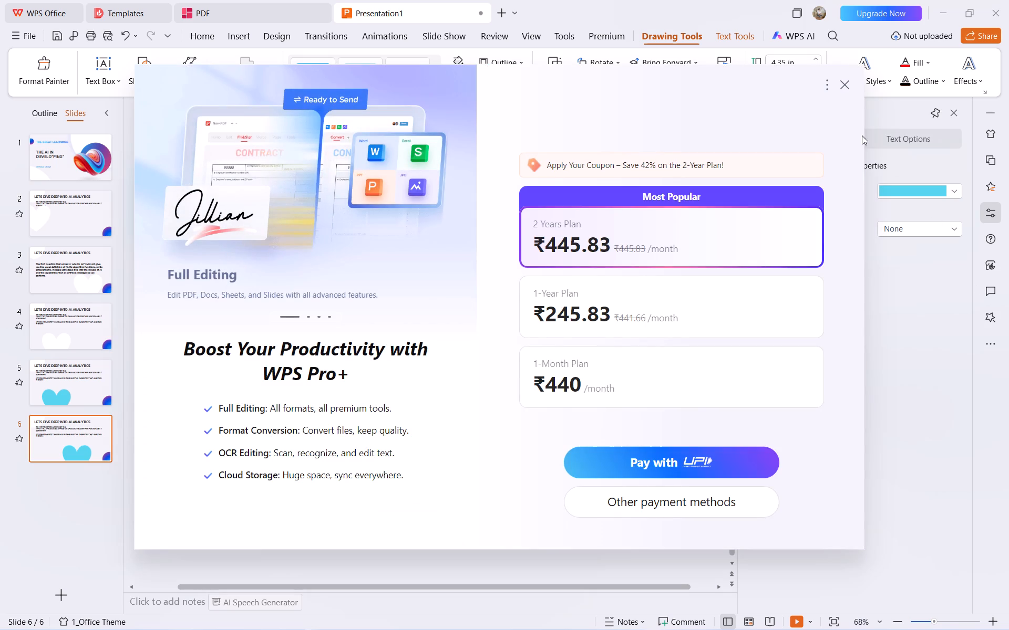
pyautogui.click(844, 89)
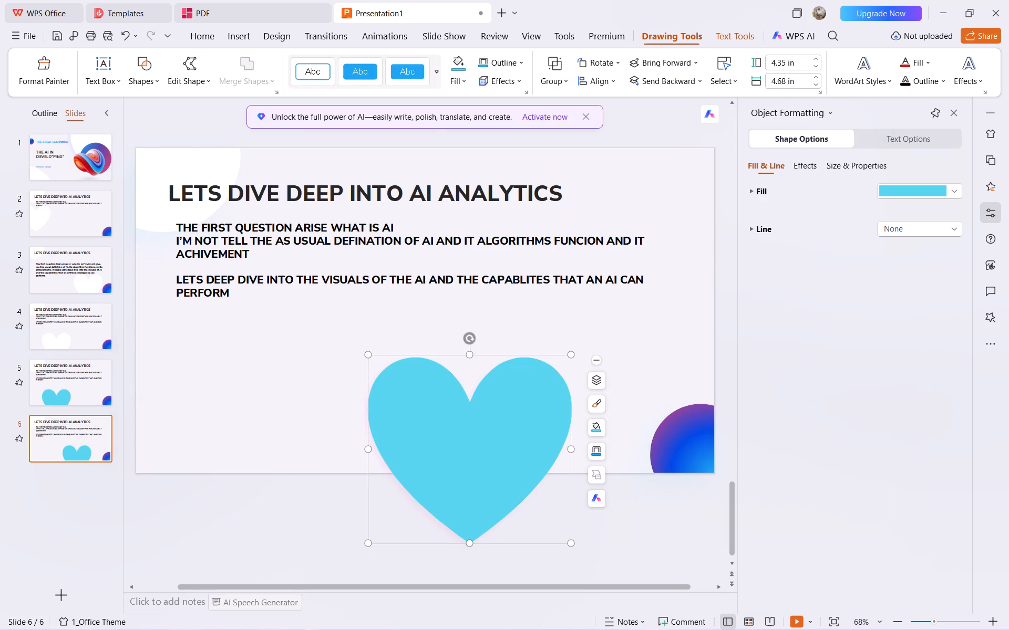
# Fill the heart on slide 6 with a lighter pink theme colour.
pyautogui.click(455, 80)
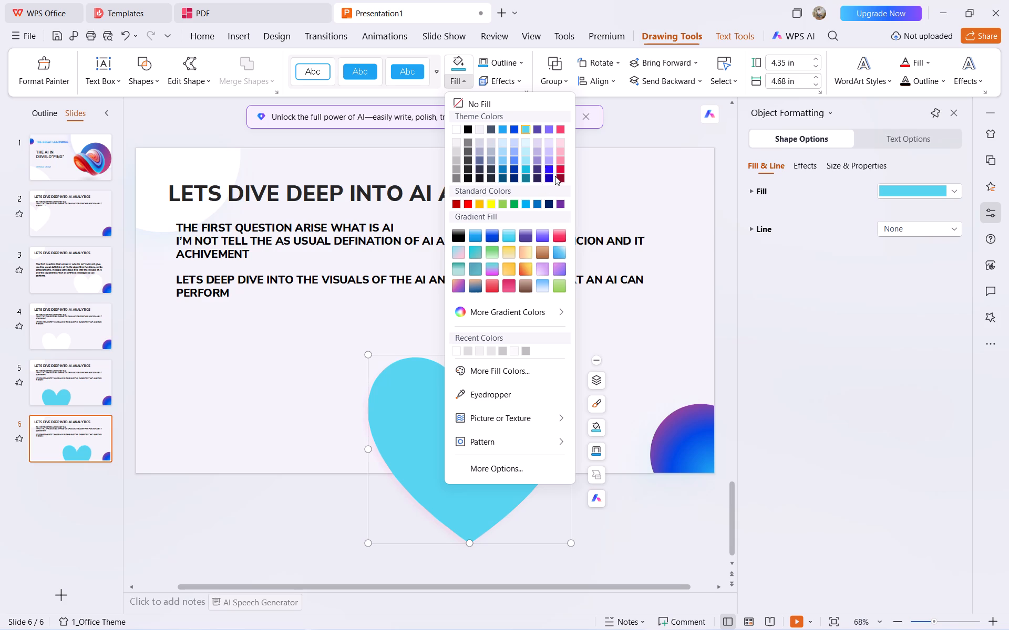
pyautogui.click(563, 161)
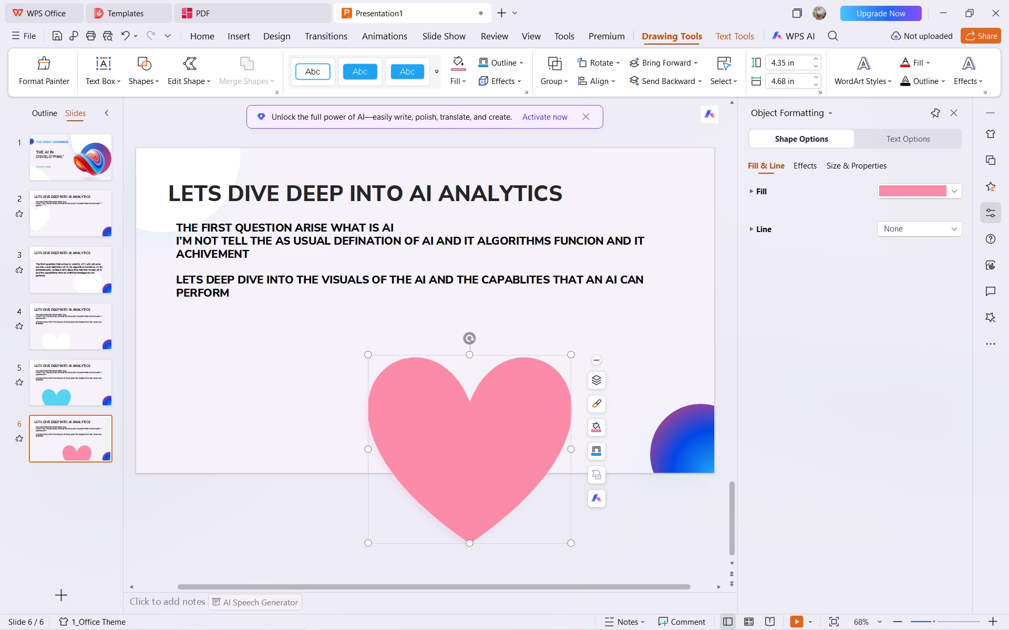
# Duplicate slide 6 and move the pink heart on the new slide 7 up and right, over the ends of the text lines.
pyautogui.rightClick(51, 428)
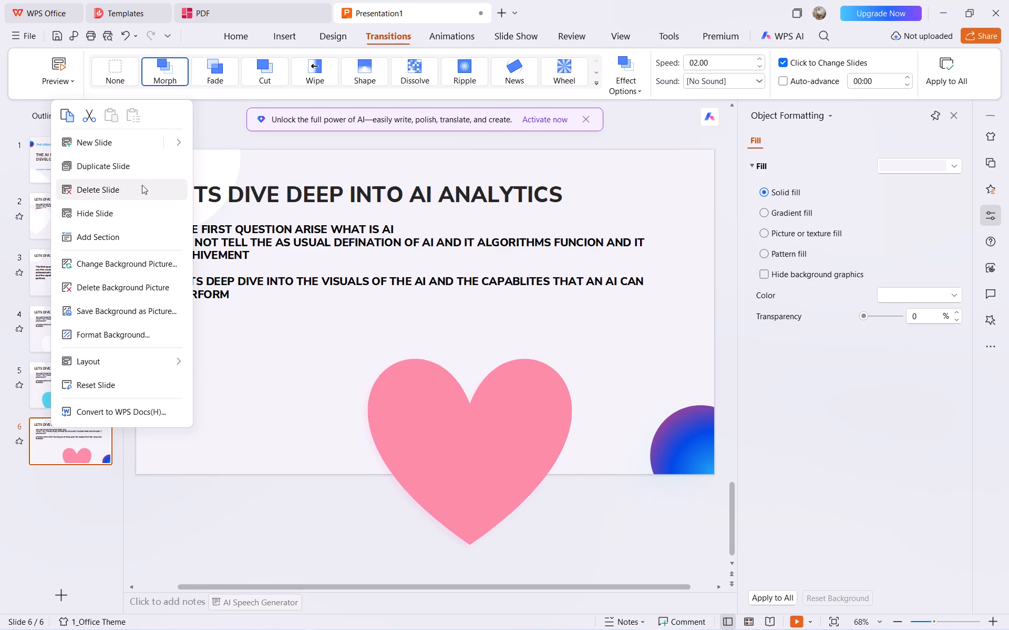
pyautogui.click(130, 170)
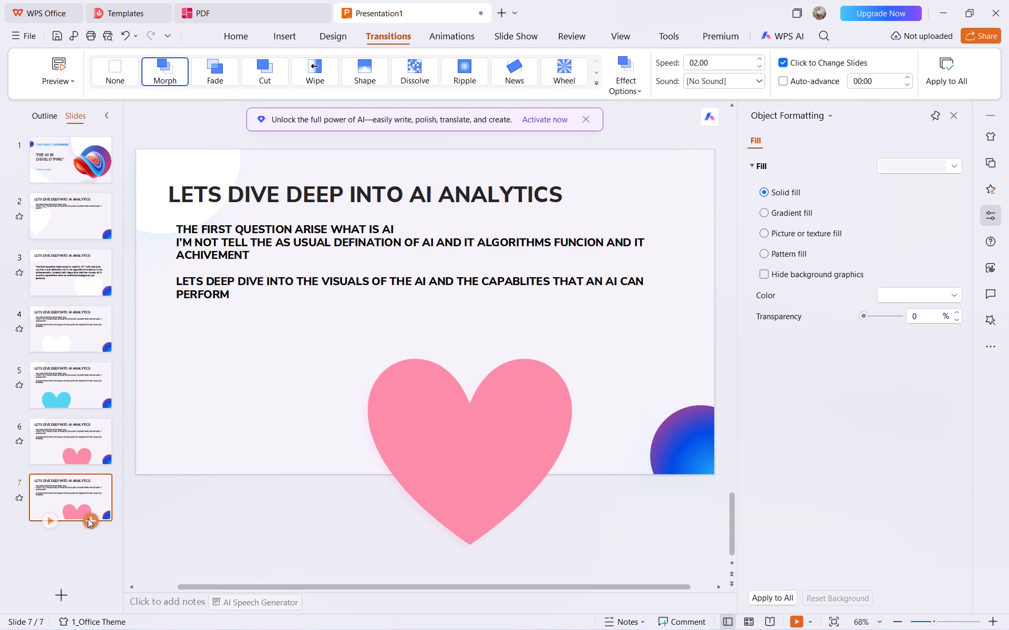
pyautogui.moveTo(92, 490); pyautogui.dragTo(528, 376)
pyautogui.moveTo(528, 376); pyautogui.dragTo(624, 209)
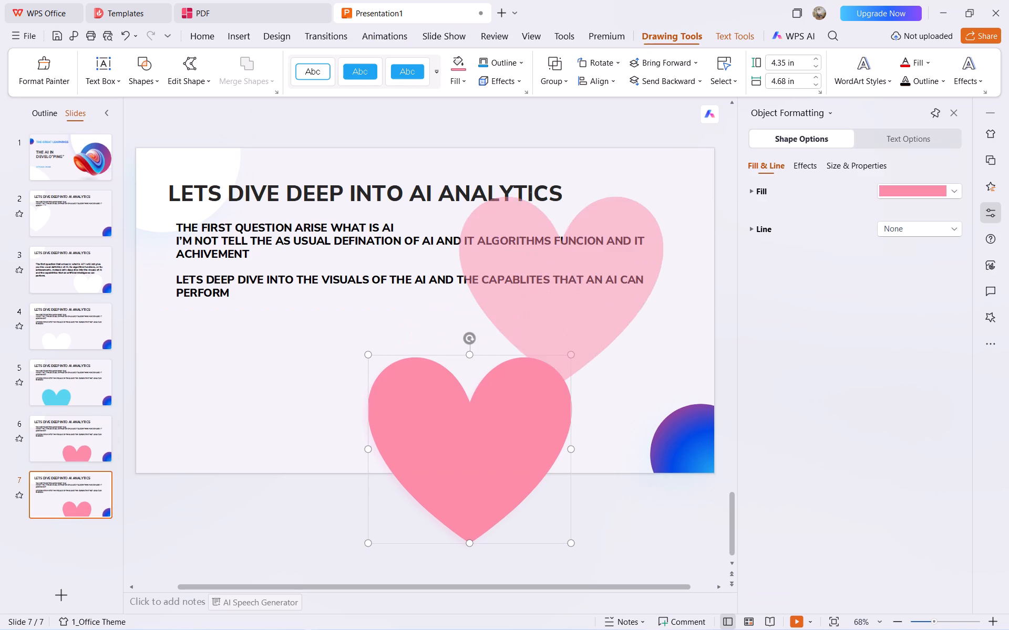
pyautogui.moveTo(624, 209); pyautogui.dragTo(639, 198)
pyautogui.moveTo(639, 198); pyautogui.dragTo(635, 211)
pyautogui.click(635, 211)
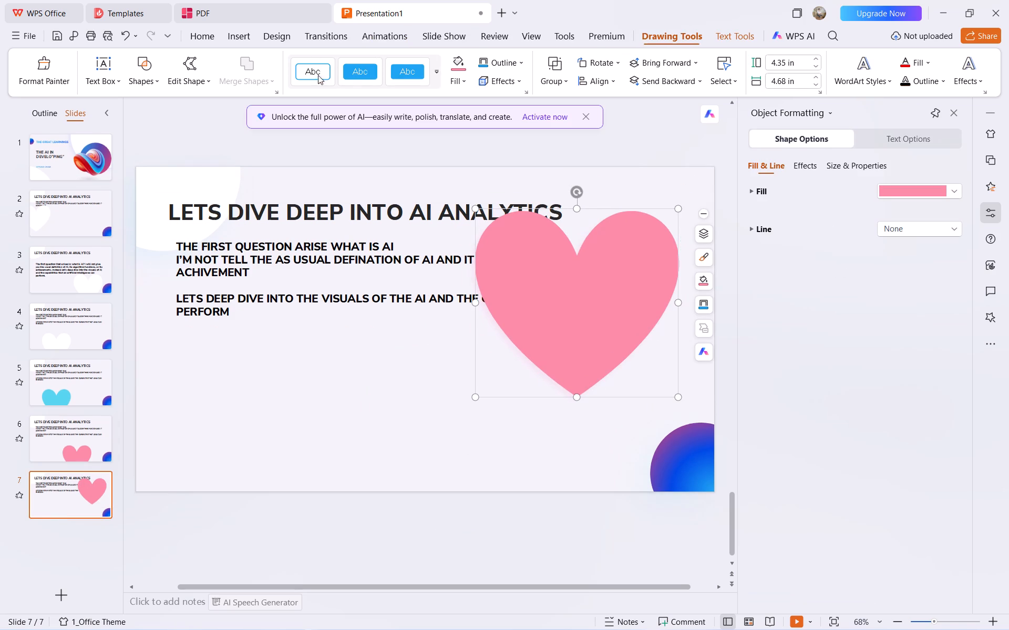
# Give the heart on slide 7 a light blue outline.
pyautogui.click(514, 64)
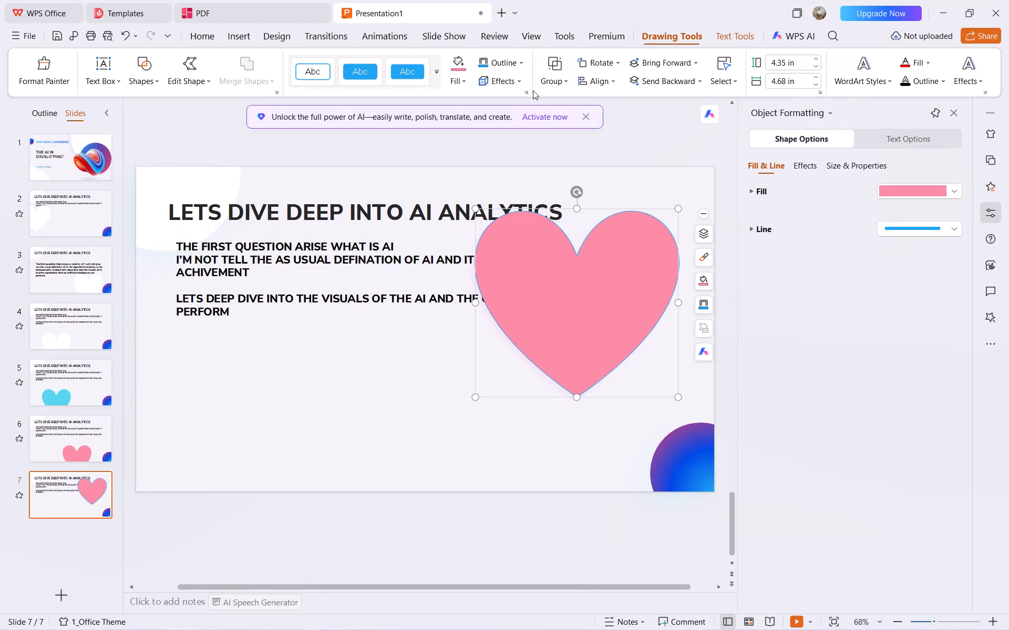
pyautogui.click(516, 65)
pyautogui.click(520, 65)
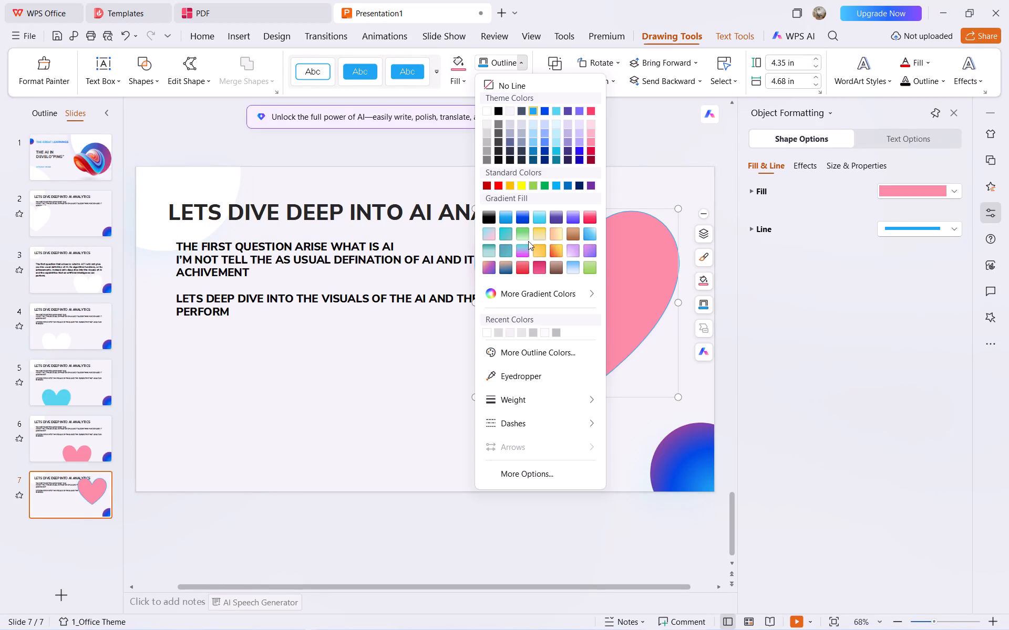
pyautogui.click(536, 129)
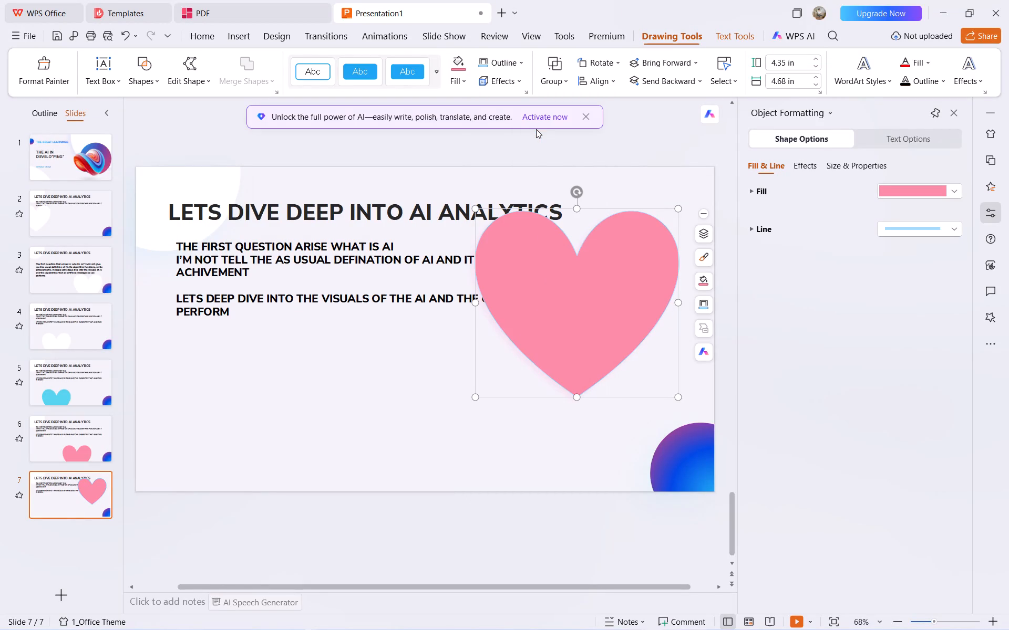
# Stretch the heart on slide 7 downward to a height of about 6.07 in.
pyautogui.moveTo(578, 398); pyautogui.dragTo(582, 472)
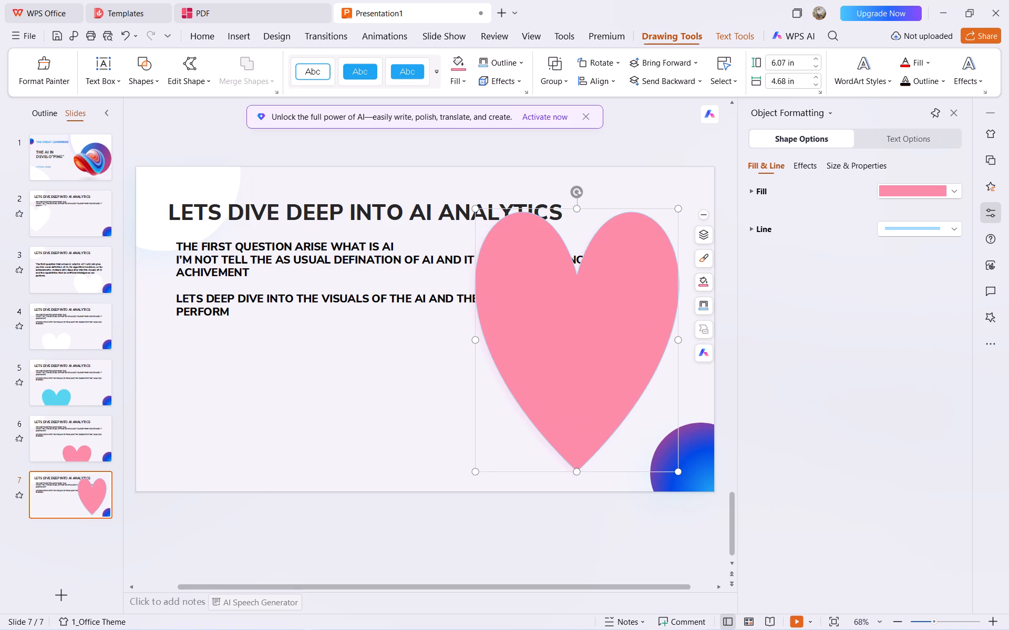
# Play the slide show from slide 5, stepping between slides 4 and 7 to review the heart's morph transitions, and end the show.
pyautogui.click(87, 369)
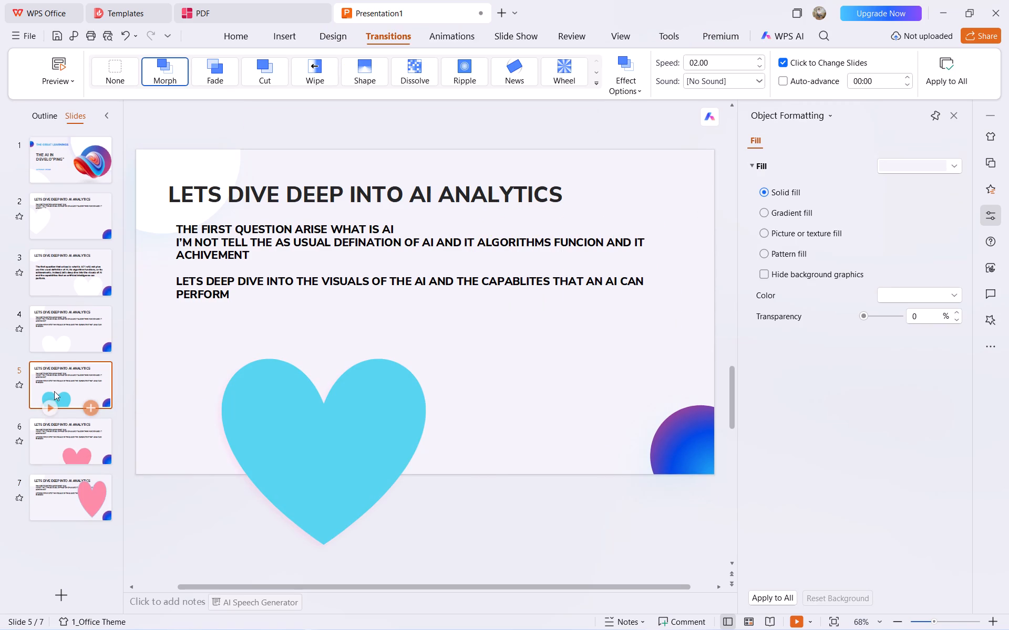
pyautogui.click(50, 402)
pyautogui.press('Left')
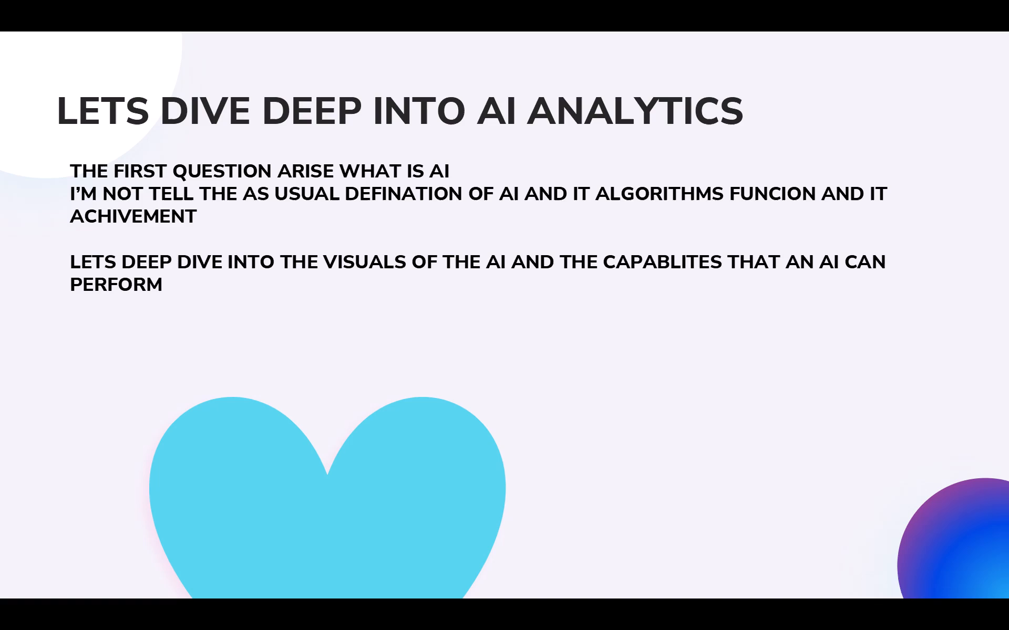
pyautogui.press('Left')
pyautogui.press('Left')
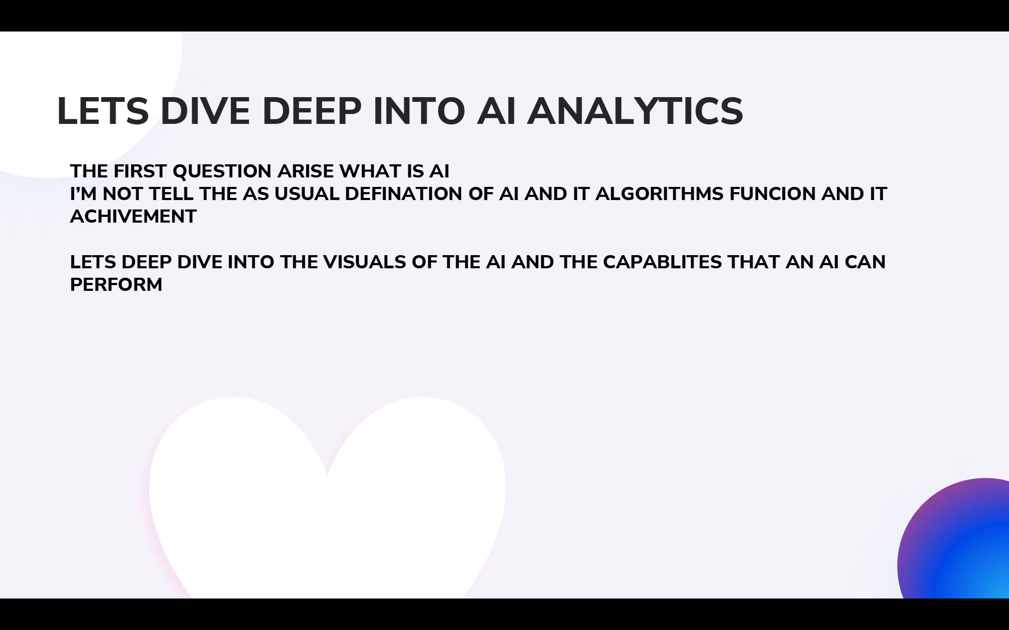
pyautogui.press('Right')
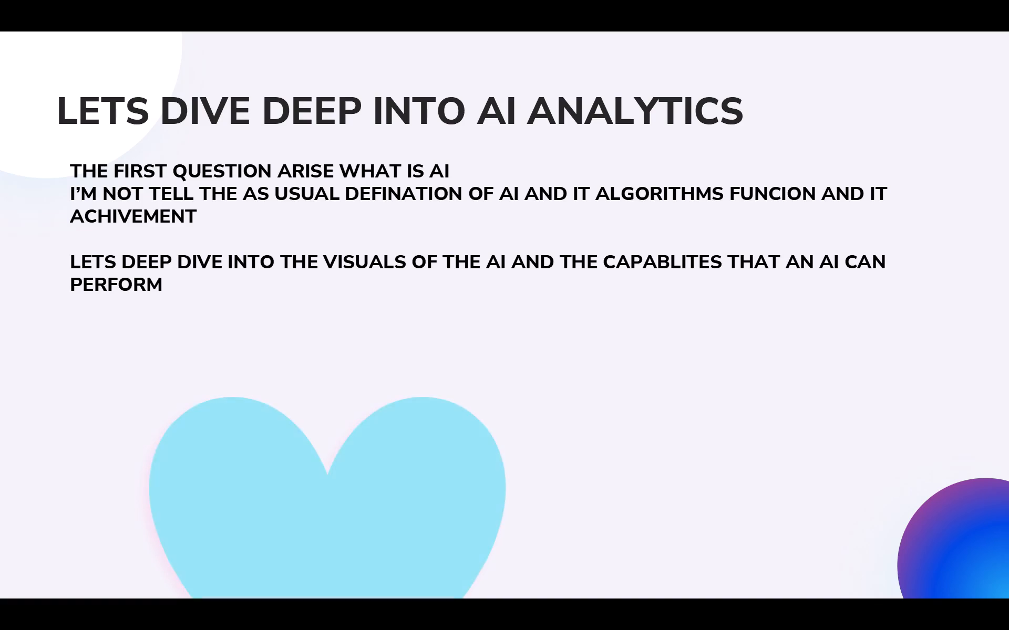
pyautogui.press('Right')
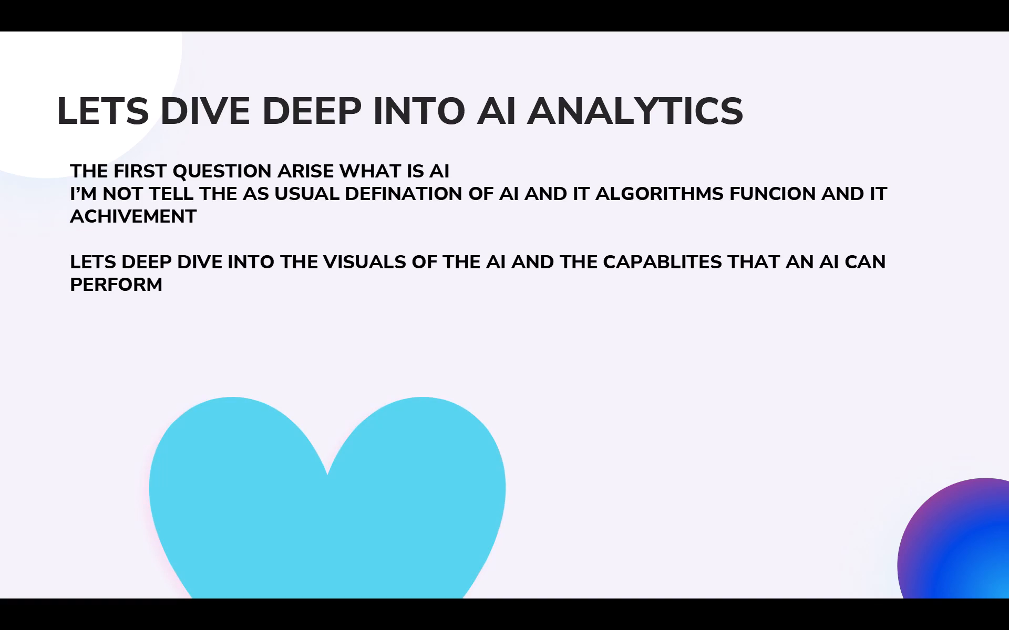
pyautogui.press('Right')
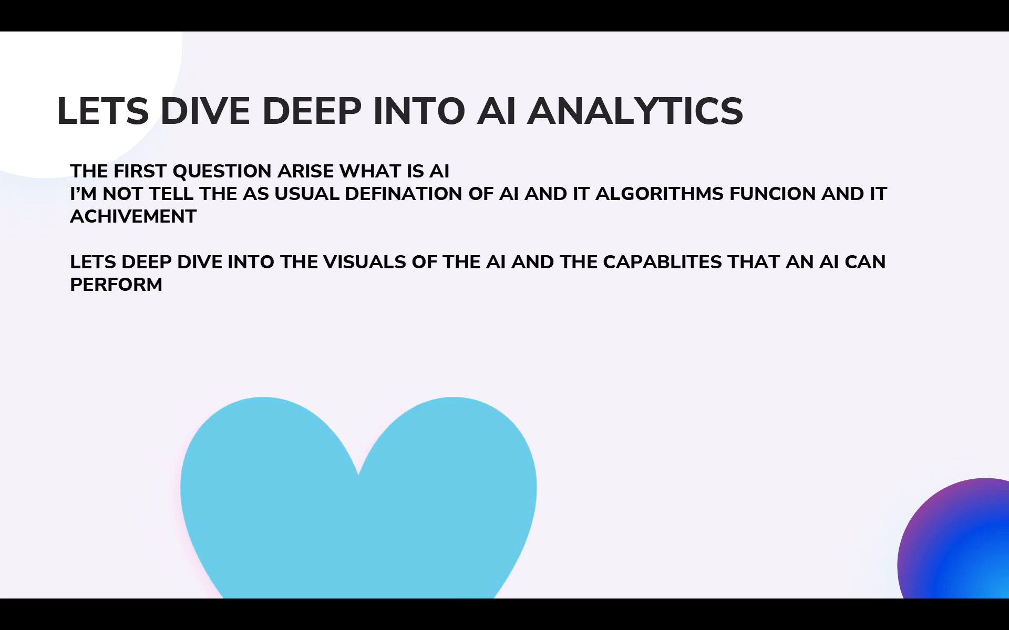
pyautogui.press('Left')
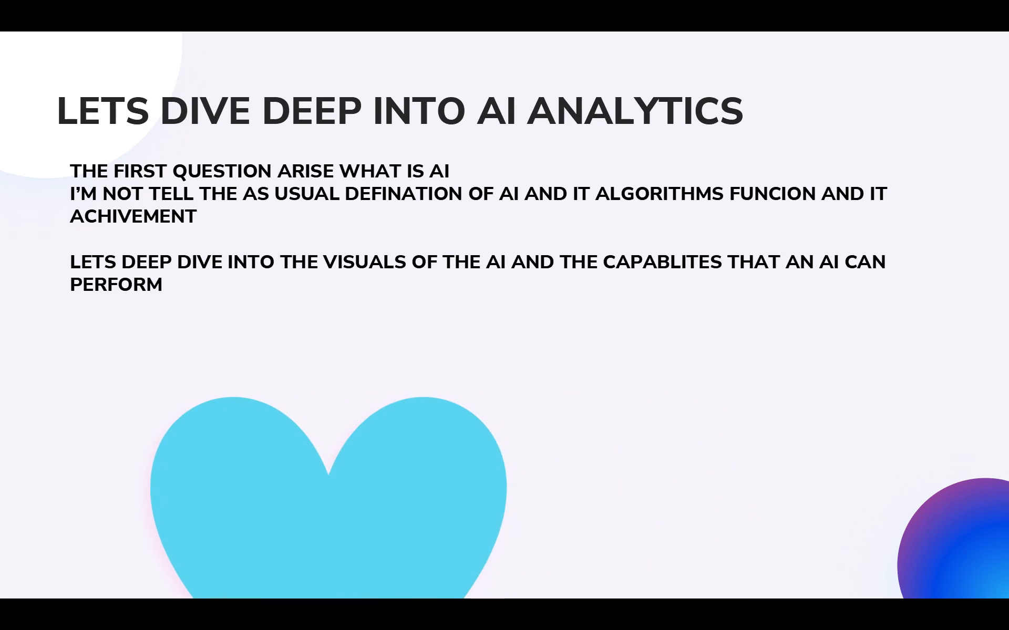
pyautogui.press('Right')
pyautogui.press('Right')
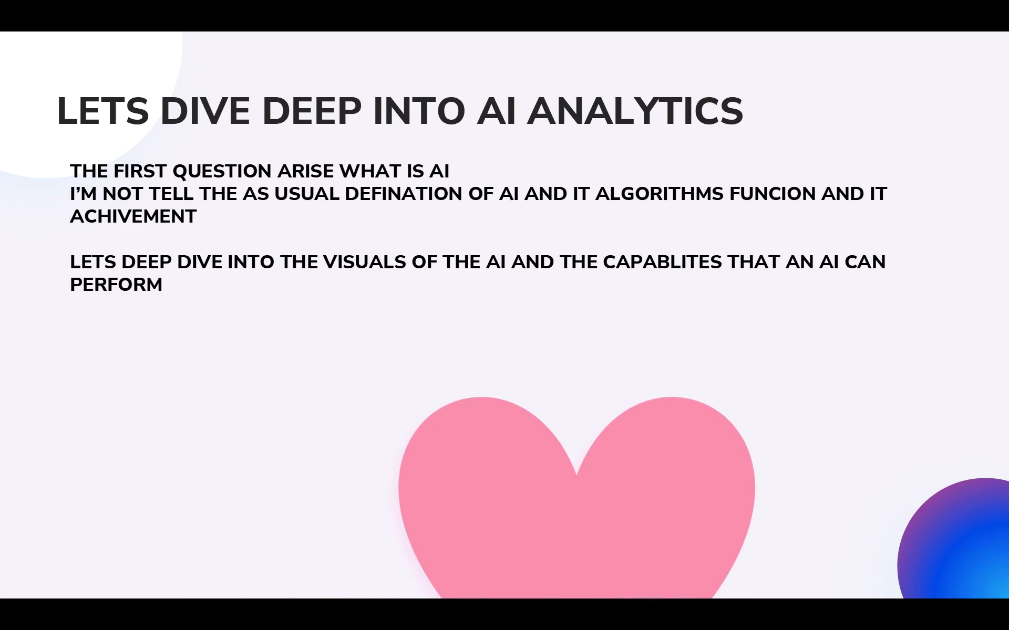
pyautogui.press('Right')
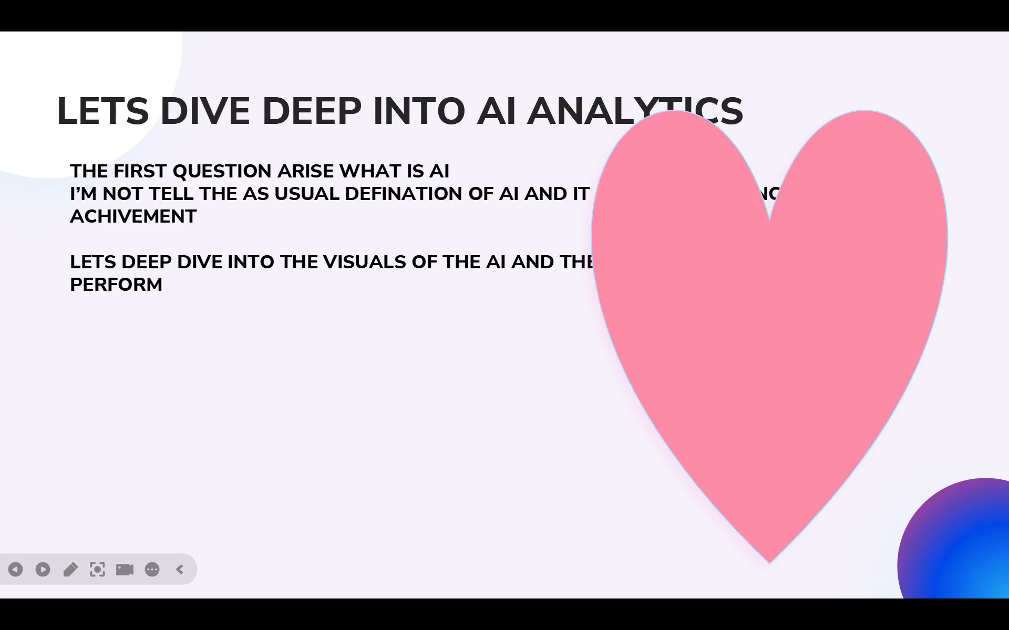
pyautogui.rightClick(301, 493)
pyautogui.click(368, 474)
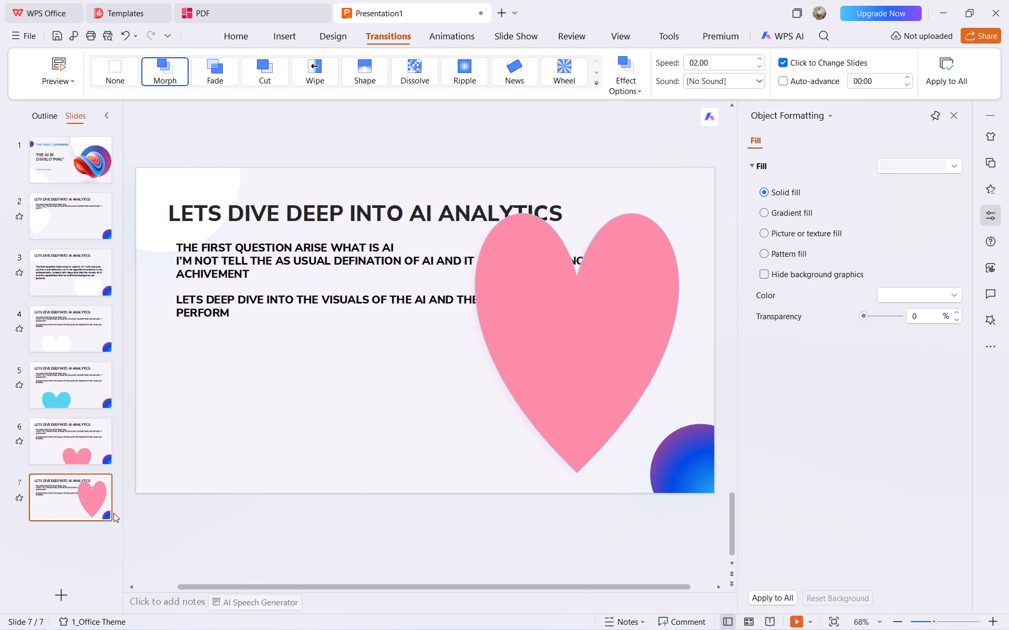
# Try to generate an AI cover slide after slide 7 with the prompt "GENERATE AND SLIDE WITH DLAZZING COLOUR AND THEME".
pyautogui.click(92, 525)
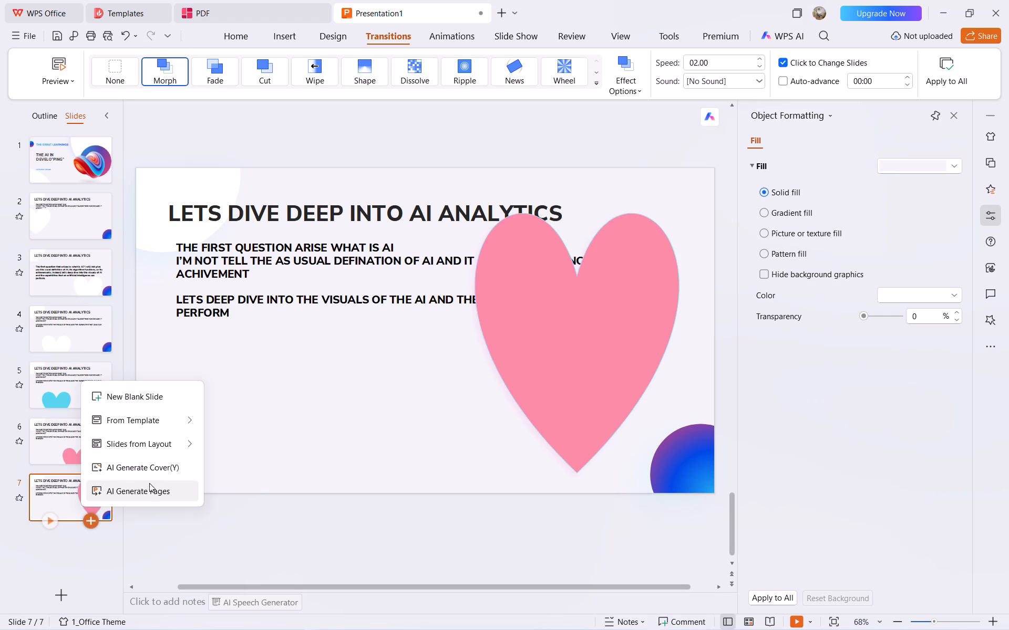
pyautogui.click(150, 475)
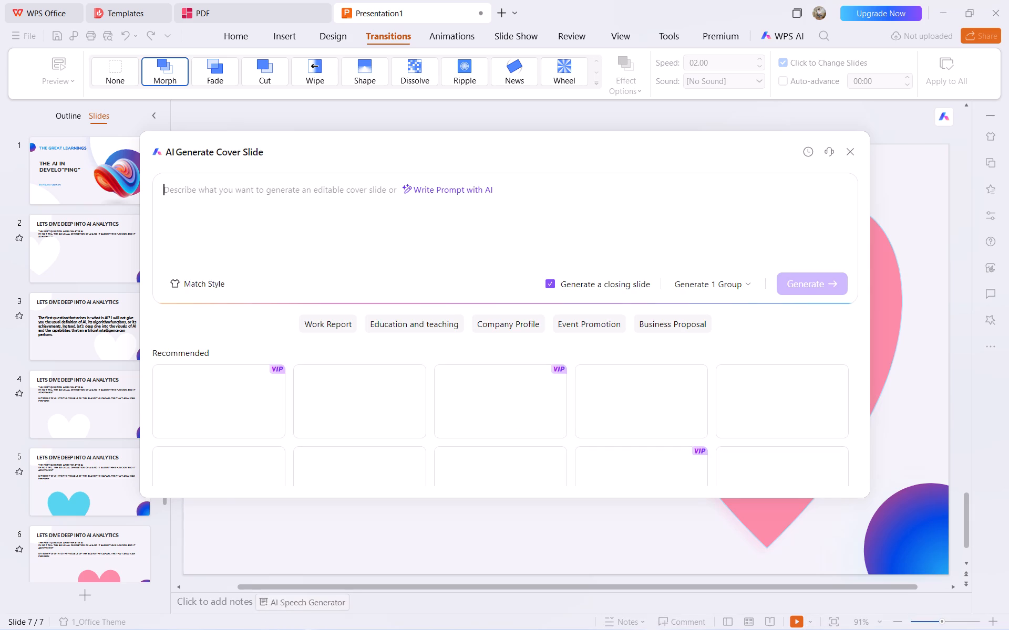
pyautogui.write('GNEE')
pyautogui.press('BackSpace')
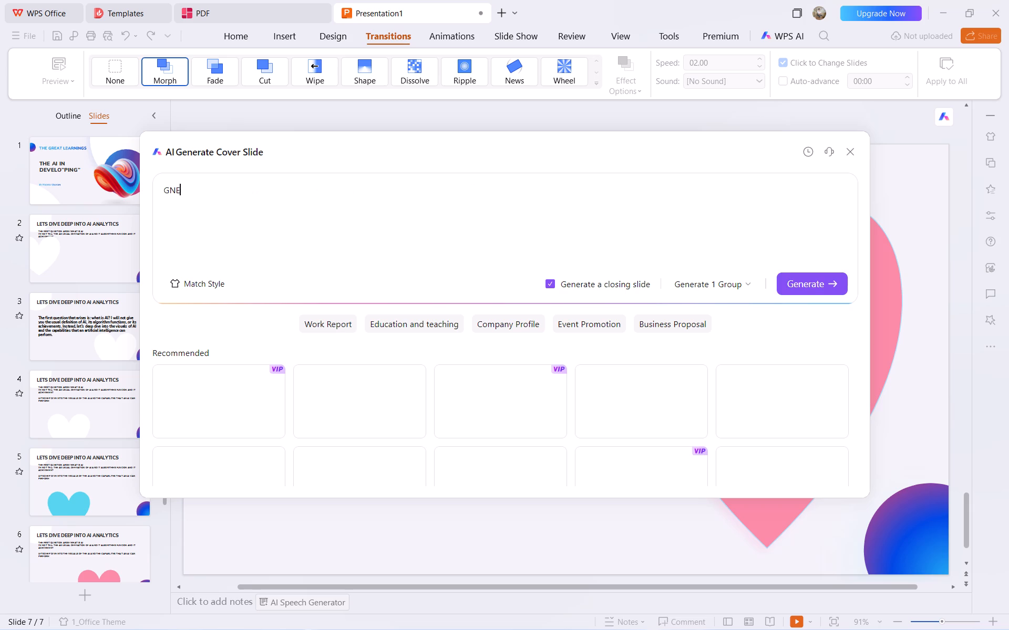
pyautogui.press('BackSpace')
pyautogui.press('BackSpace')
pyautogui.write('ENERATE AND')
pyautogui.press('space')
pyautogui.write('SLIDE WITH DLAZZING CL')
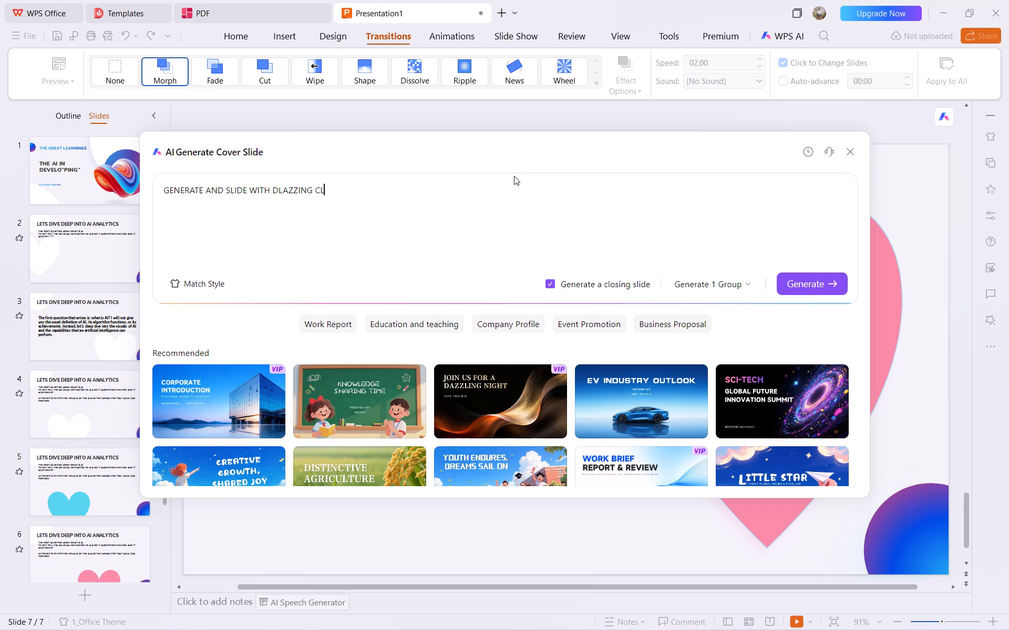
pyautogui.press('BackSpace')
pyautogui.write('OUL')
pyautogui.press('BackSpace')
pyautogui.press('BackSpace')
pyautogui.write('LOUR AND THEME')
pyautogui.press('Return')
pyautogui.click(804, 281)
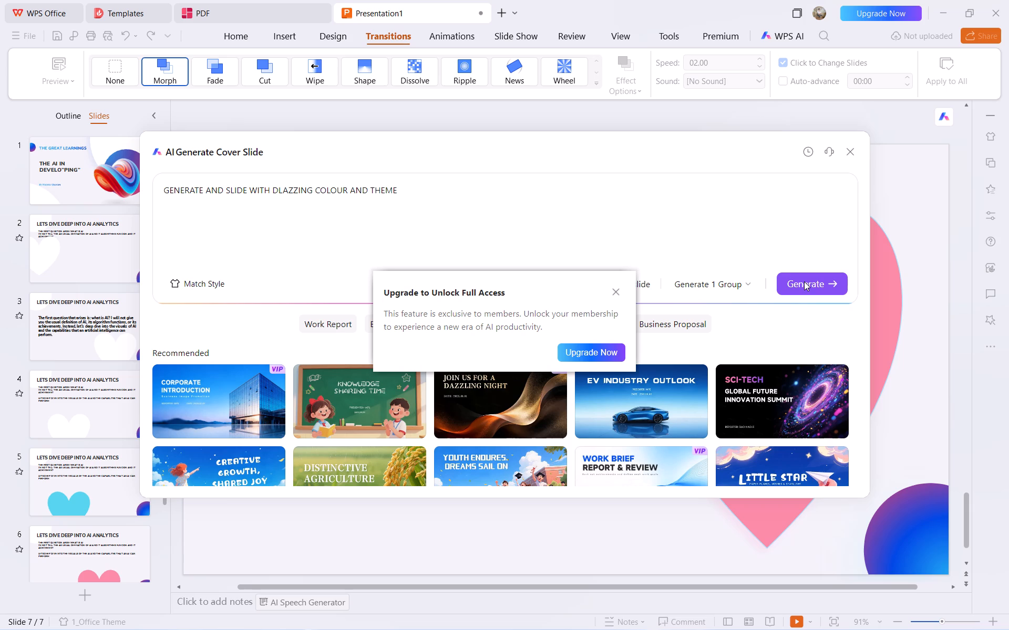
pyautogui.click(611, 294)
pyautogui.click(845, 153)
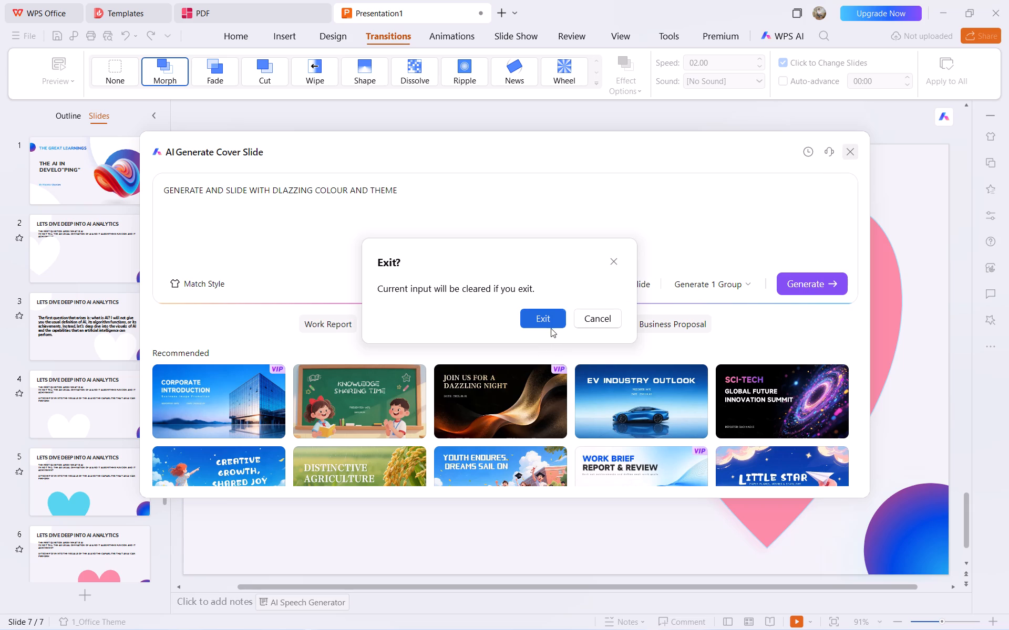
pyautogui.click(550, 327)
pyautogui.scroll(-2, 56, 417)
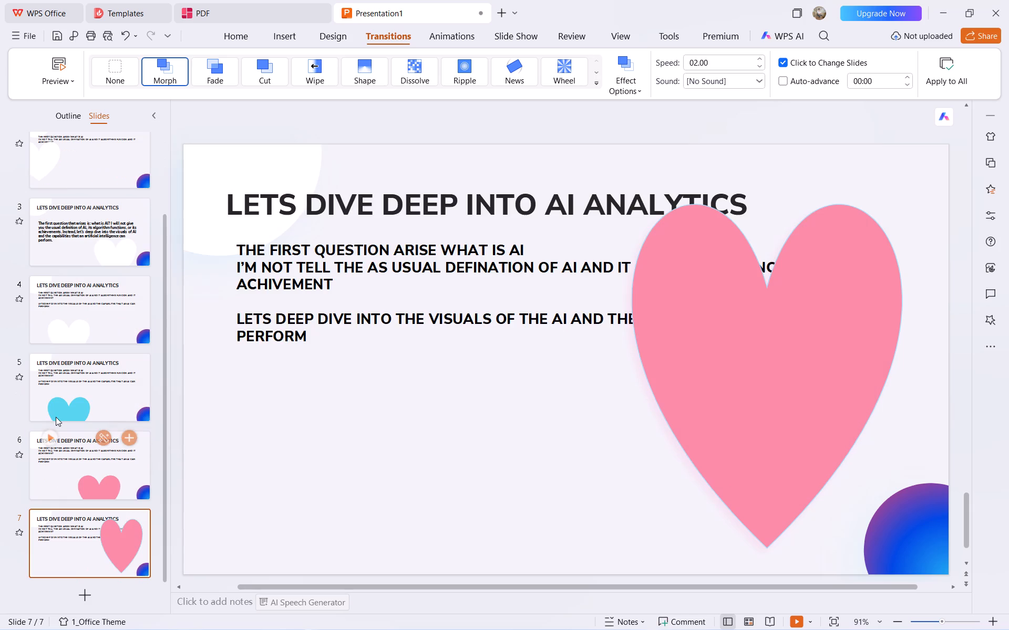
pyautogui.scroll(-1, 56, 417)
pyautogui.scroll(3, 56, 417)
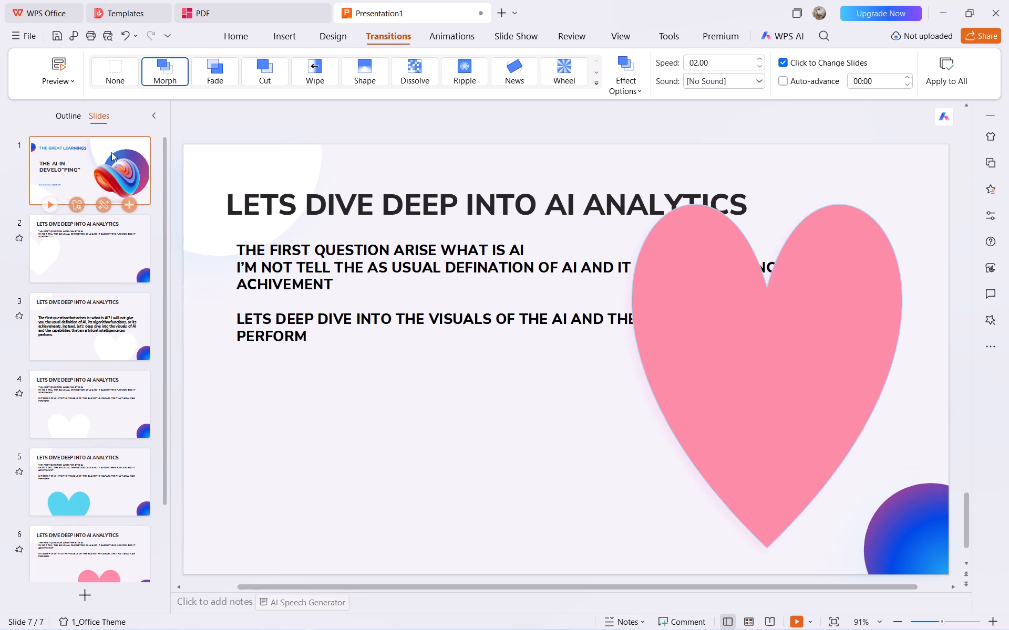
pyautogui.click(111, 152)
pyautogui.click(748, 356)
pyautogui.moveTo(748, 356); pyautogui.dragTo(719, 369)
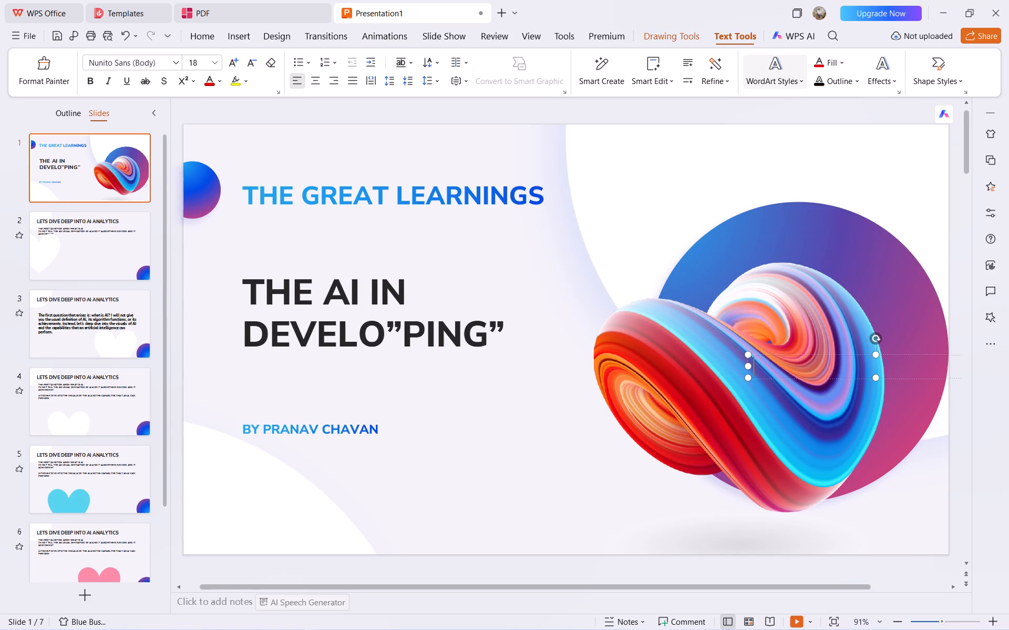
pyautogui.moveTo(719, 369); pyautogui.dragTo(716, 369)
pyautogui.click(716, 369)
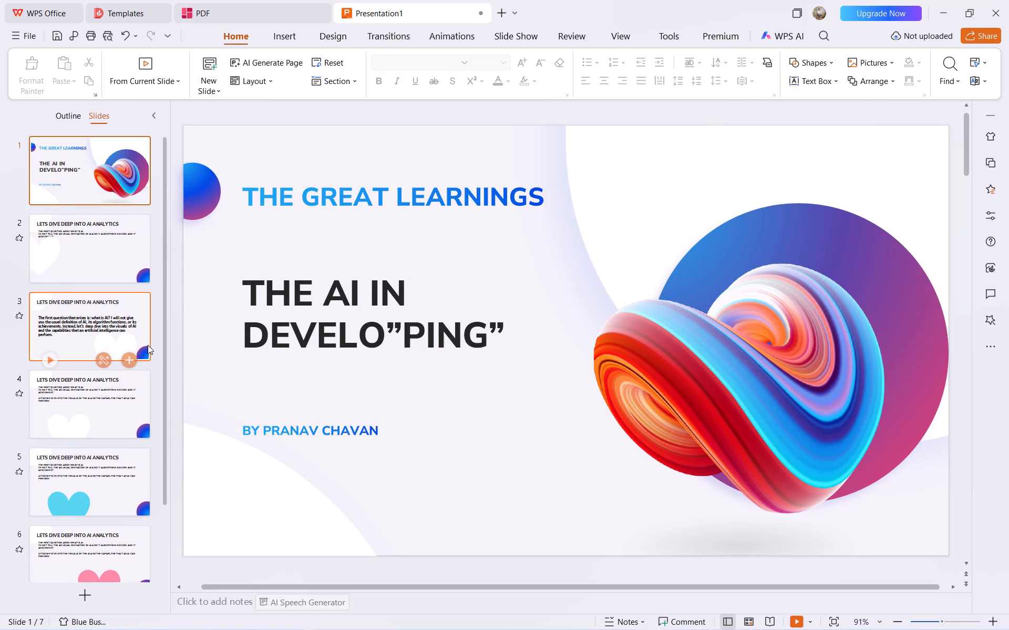
# Duplicate slide 7, the one with the tall pink heart.
pyautogui.scroll(-3, 138, 480)
pyautogui.click(81, 594)
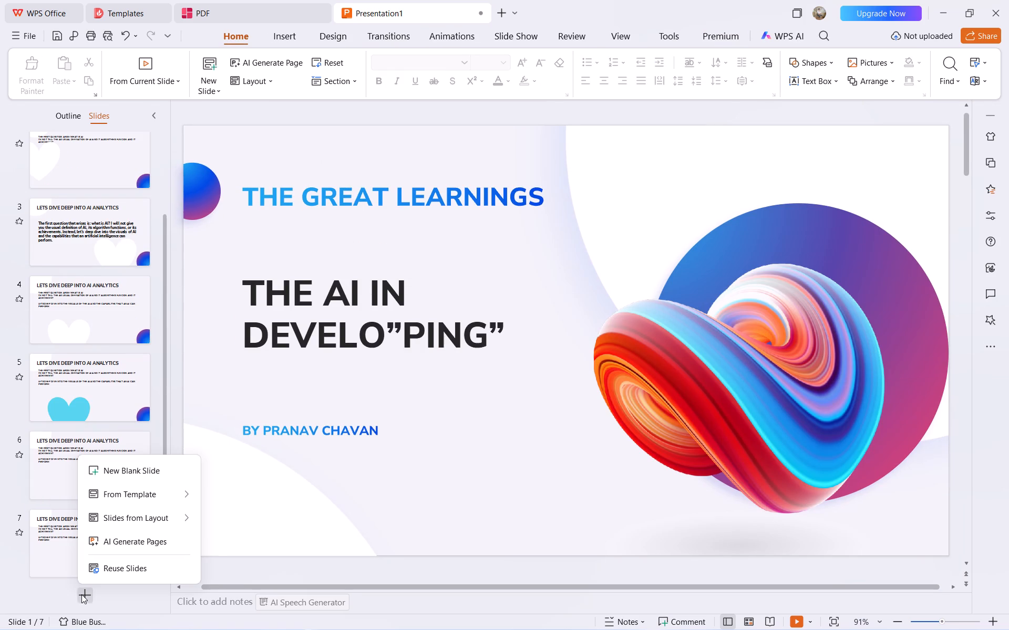
pyautogui.click(54, 548)
pyautogui.rightClick(54, 548)
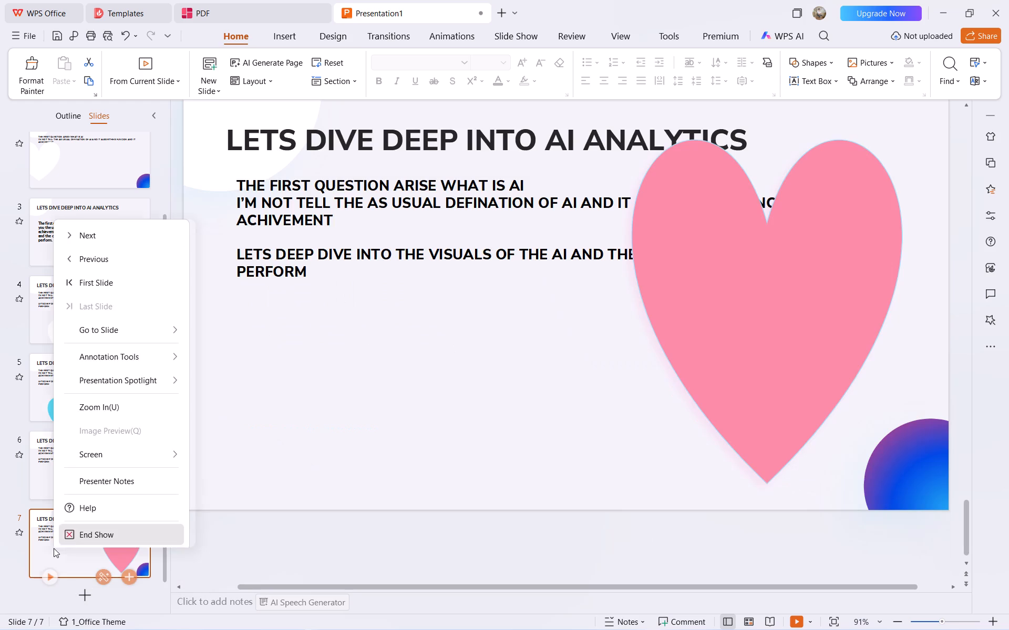
pyautogui.click(107, 279)
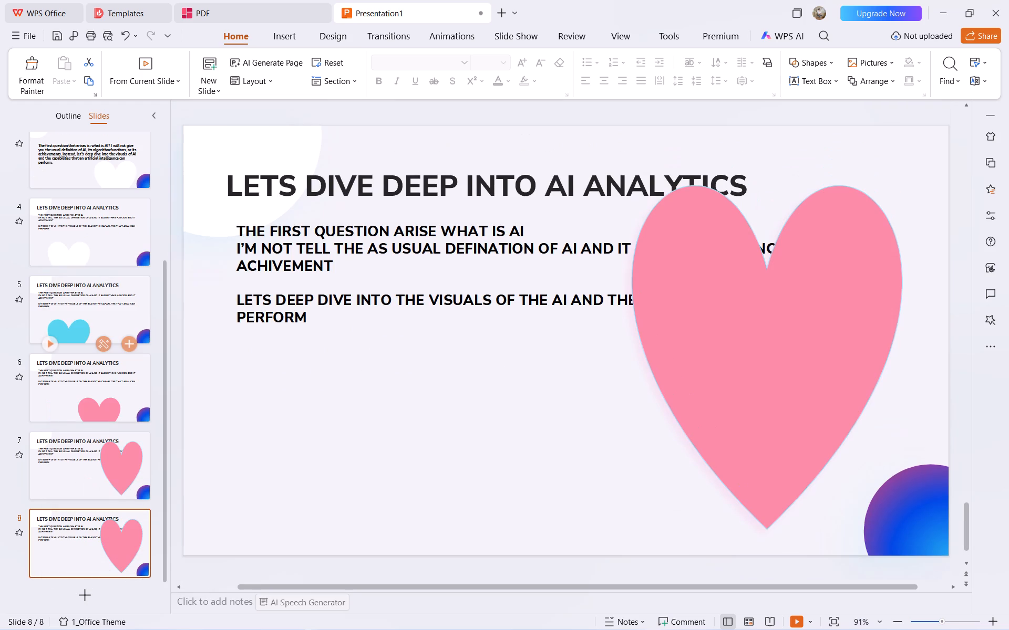
# Delete all the body text below the title on slide 8.
pyautogui.doubleClick(272, 220)
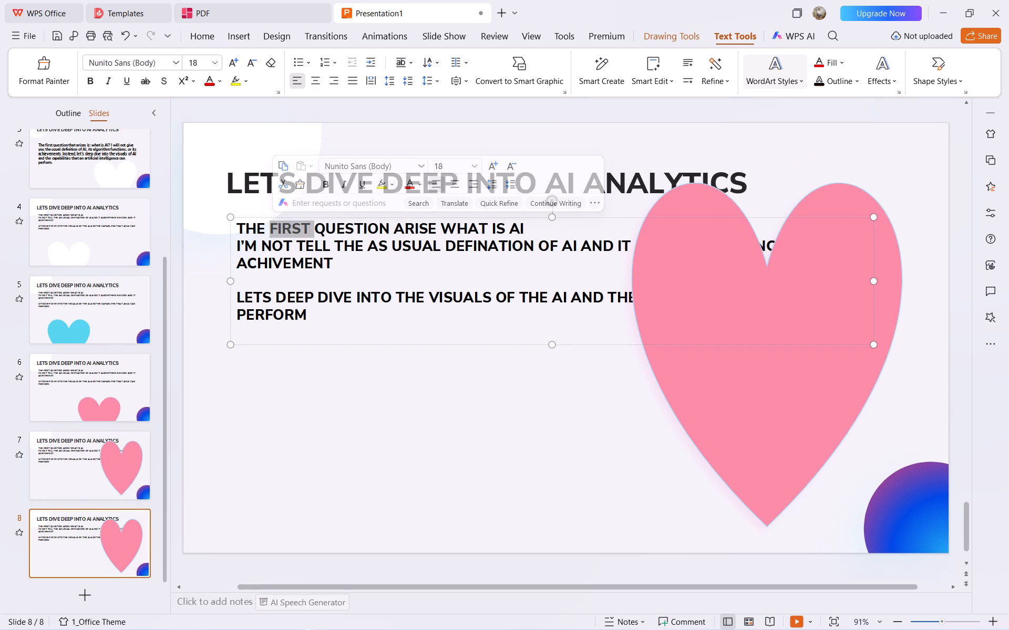
pyautogui.hotkey('ctrl', 'a')
pyautogui.write('THE')
pyautogui.press('space')
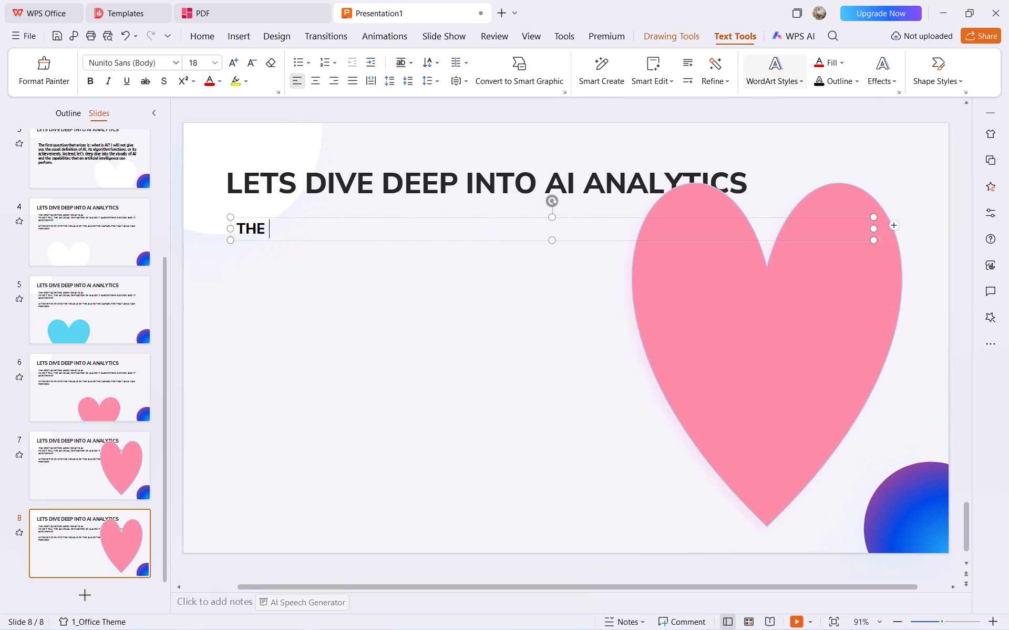
pyautogui.press('BackSpace')
pyautogui.press('BackSpace')
pyautogui.press('BackSpace')
pyautogui.press('BackSpace')
pyautogui.press('BackSpace')
pyautogui.press('BackSpace')
pyautogui.press('BackSpace')
pyautogui.press('BackSpace')
pyautogui.press('BackSpace')
pyautogui.press('BackSpace')
pyautogui.press('BackSpace')
pyautogui.press('BackSpace')
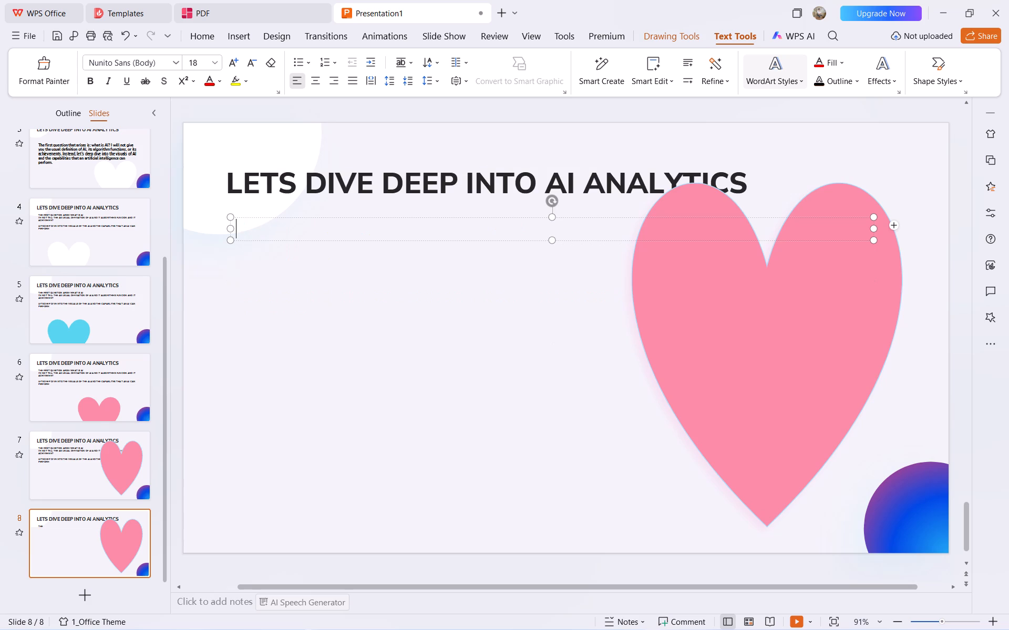
# Delete the pink heart from slide 8.
pyautogui.click(737, 285)
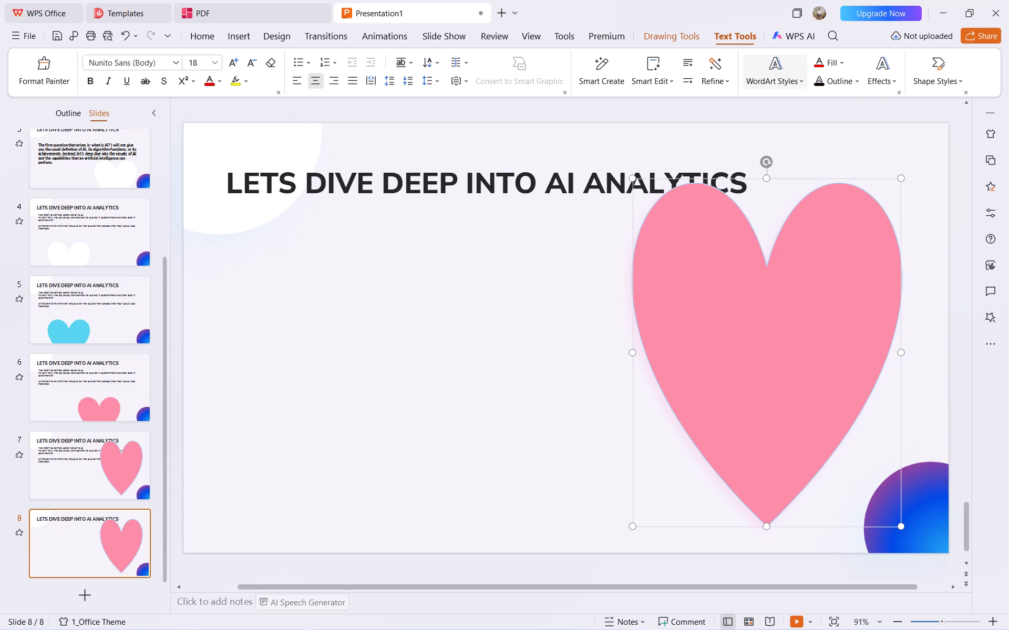
pyautogui.press('Delete')
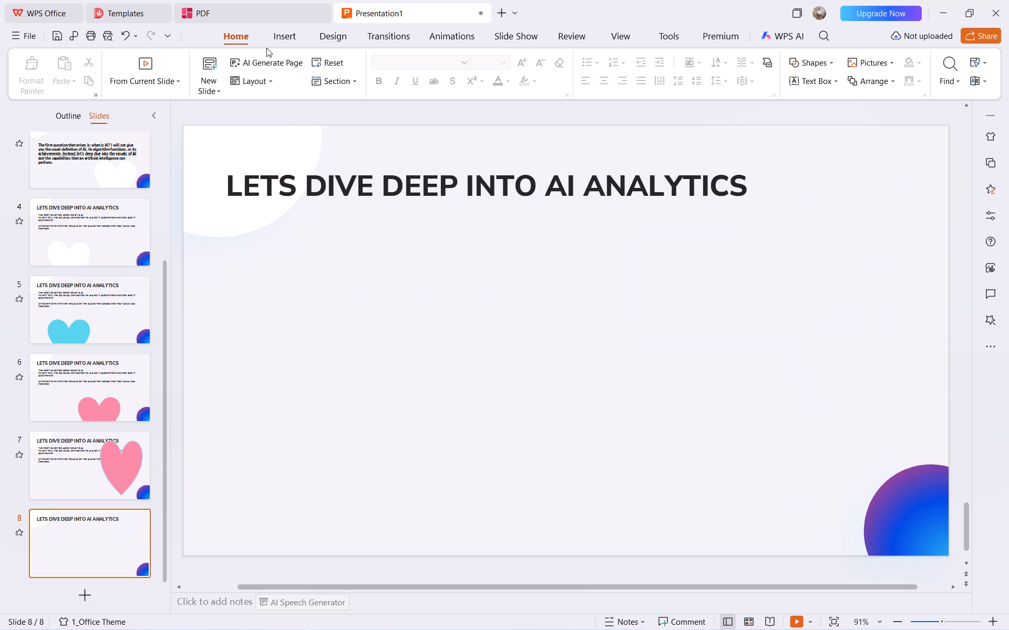
# Draw a large text box on slide 8 across the empty area below the title, ending short of the blue corner circle.
pyautogui.moveTo(289, 47); pyautogui.dragTo(289, 43)
pyautogui.click(289, 43)
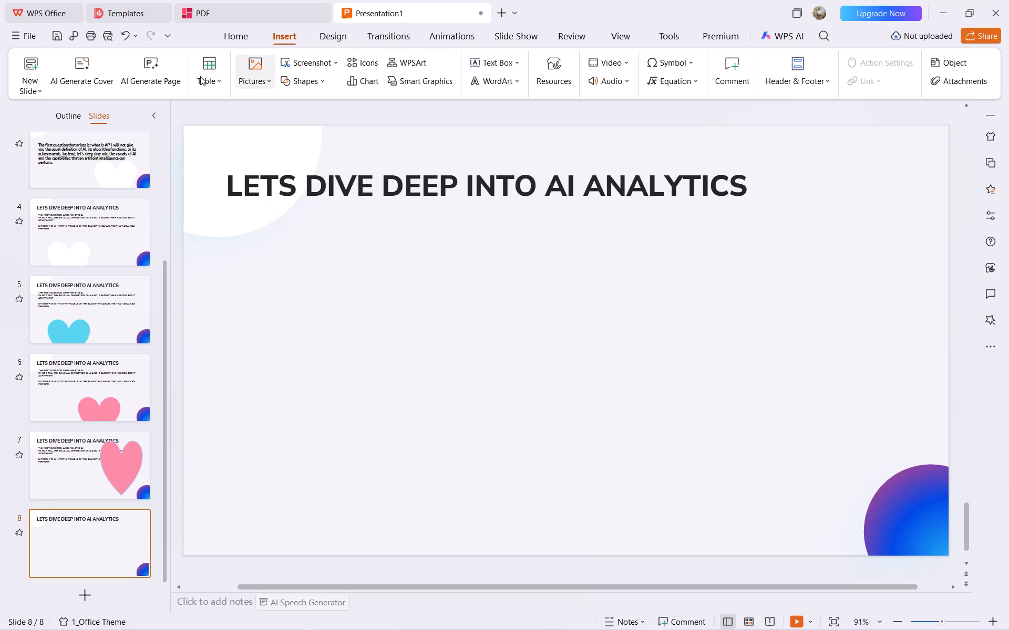
pyautogui.click(335, 33)
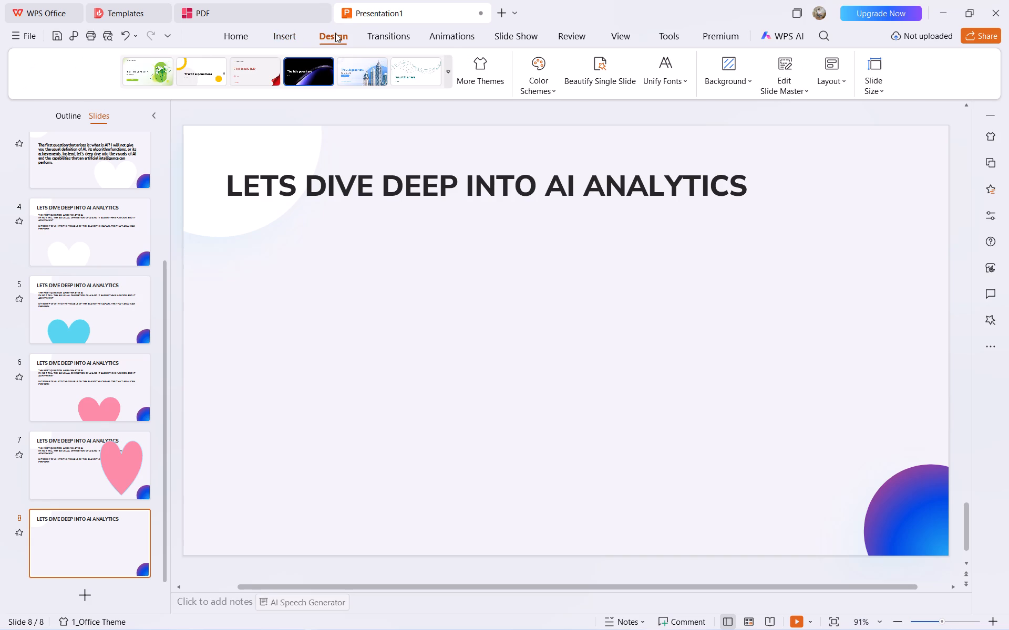
pyautogui.click(299, 44)
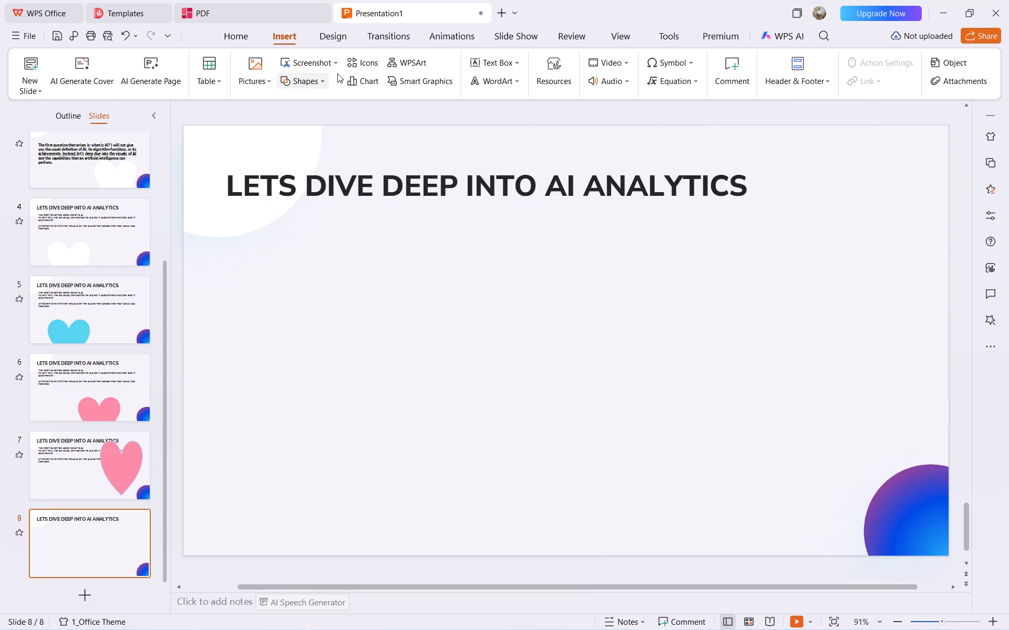
pyautogui.click(482, 61)
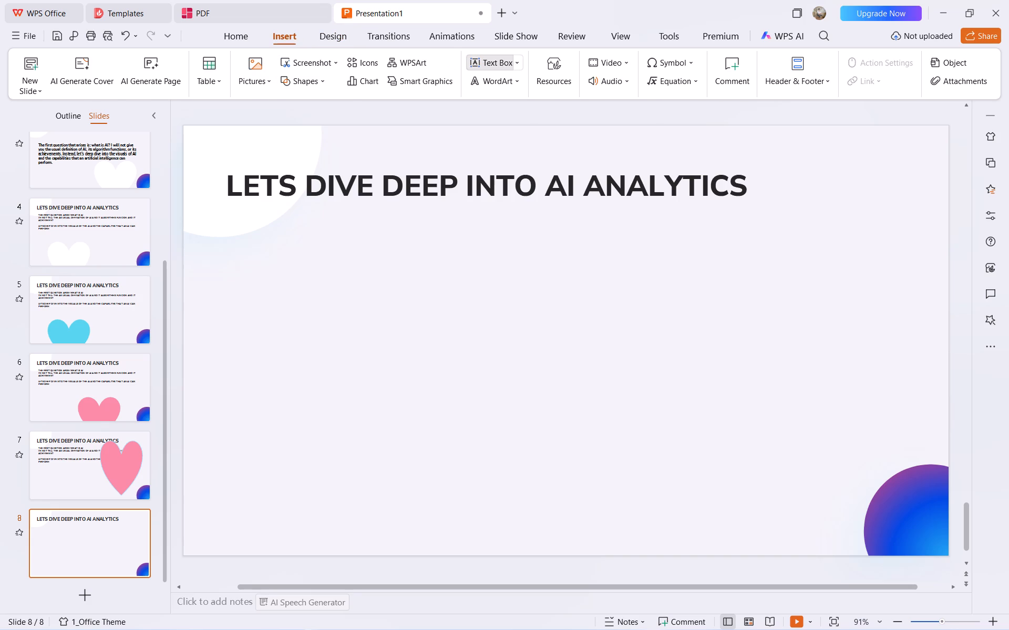
pyautogui.moveTo(230, 225); pyautogui.dragTo(801, 521)
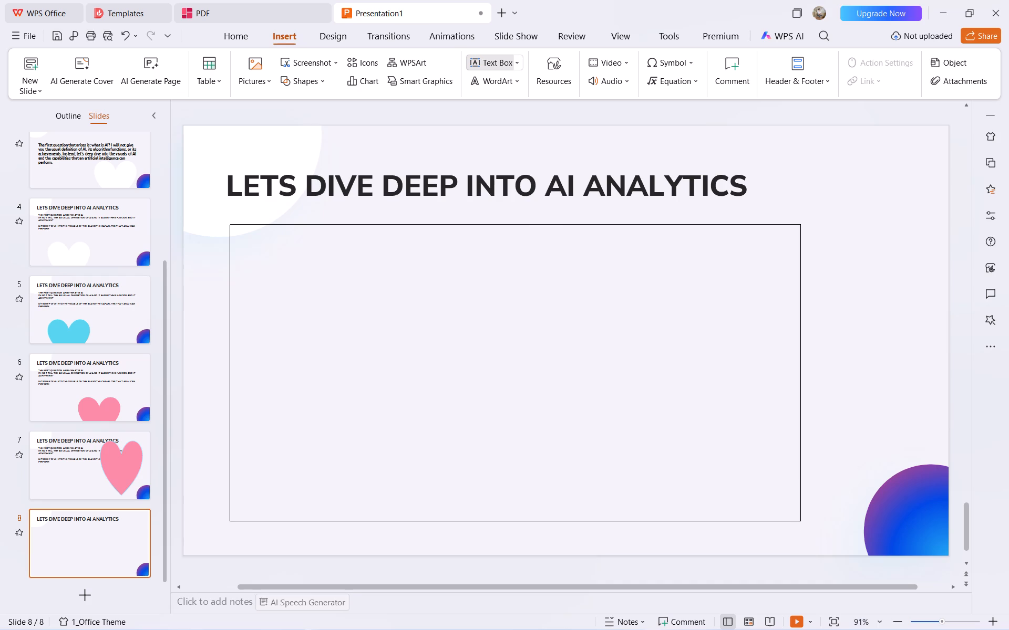
# Finish drawing the text box below slide 8's title and enlarge its font size to 60.
pyautogui.moveTo(801, 521); pyautogui.dragTo(829, 537)
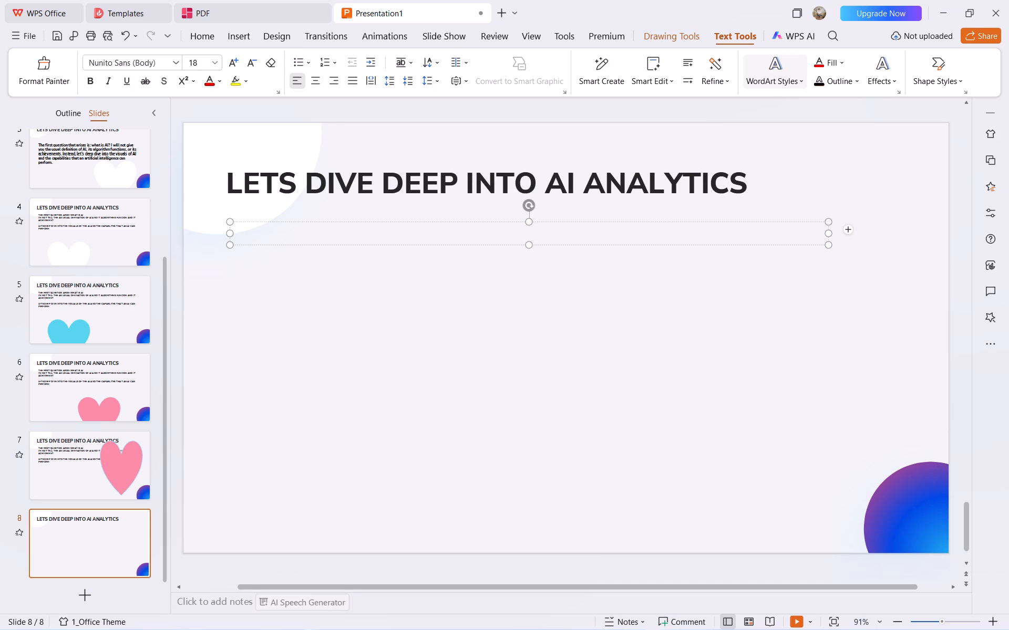
pyautogui.tripleClick(232, 64)
pyautogui.tripleClick(232, 64)
pyautogui.tripleClick(232, 64)
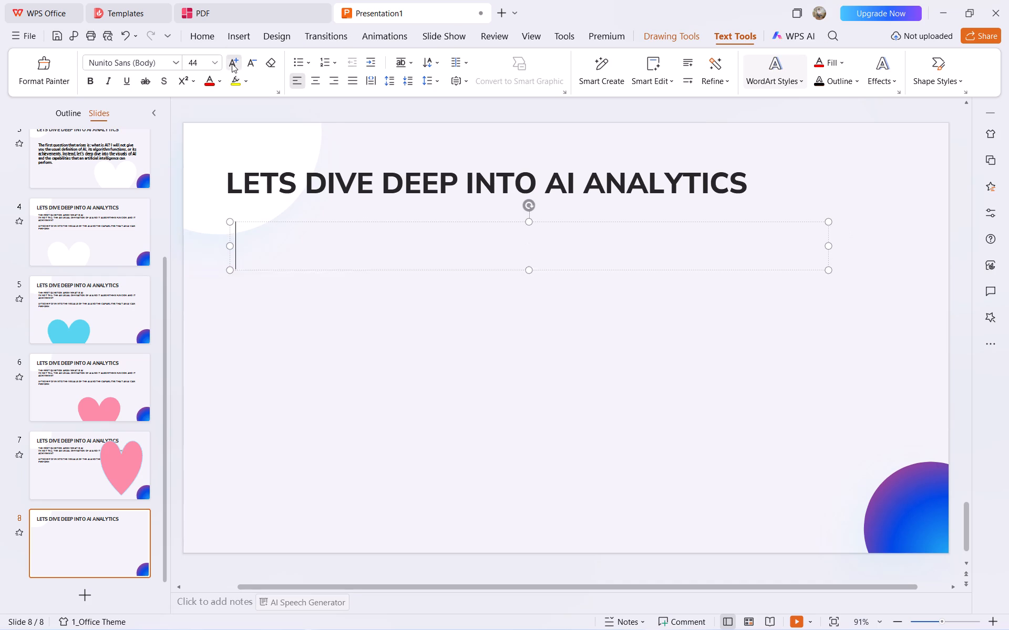
pyautogui.click(232, 64)
# Begin slide 8's body text in the new text box with "LETS INTEGRATE".
pyautogui.write('LETS INTEHR')
pyautogui.press('BackSpace')
pyautogui.press('BackSpace')
pyautogui.write('GRA')
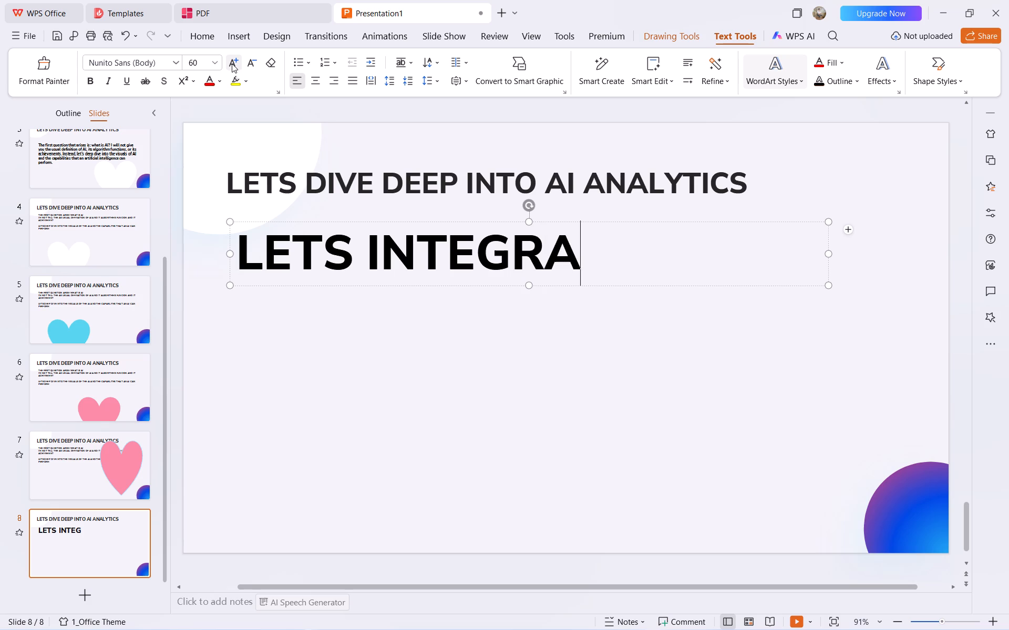
pyautogui.press('e')
pyautogui.press('BackSpace')
pyautogui.press('BackSpace')
pyautogui.press('BackSpace')
pyautogui.press('BackSpace')
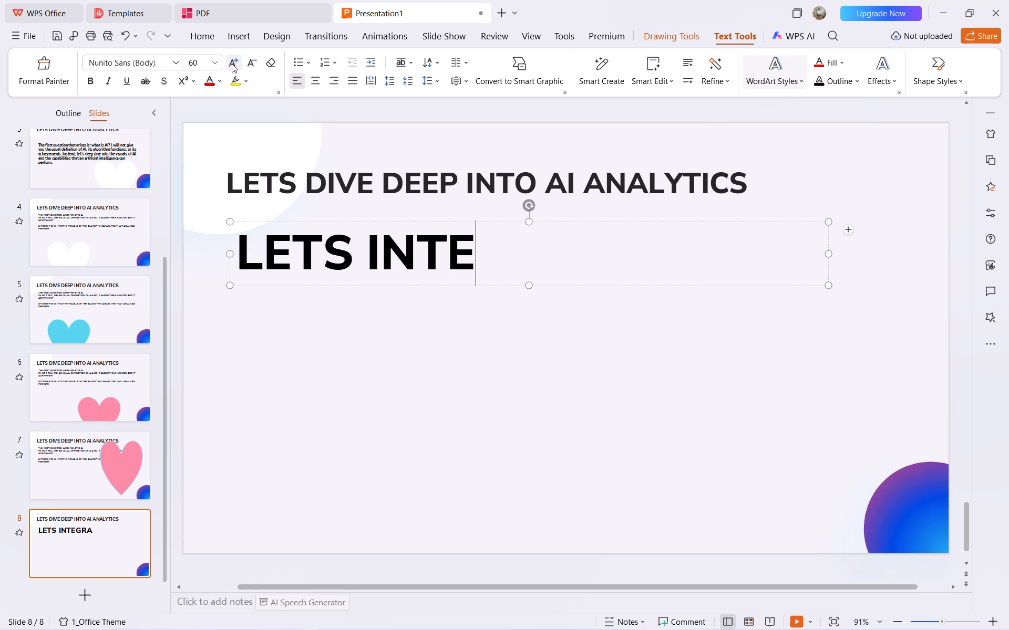
pyautogui.write('GRATE')
pyautogui.press('space')
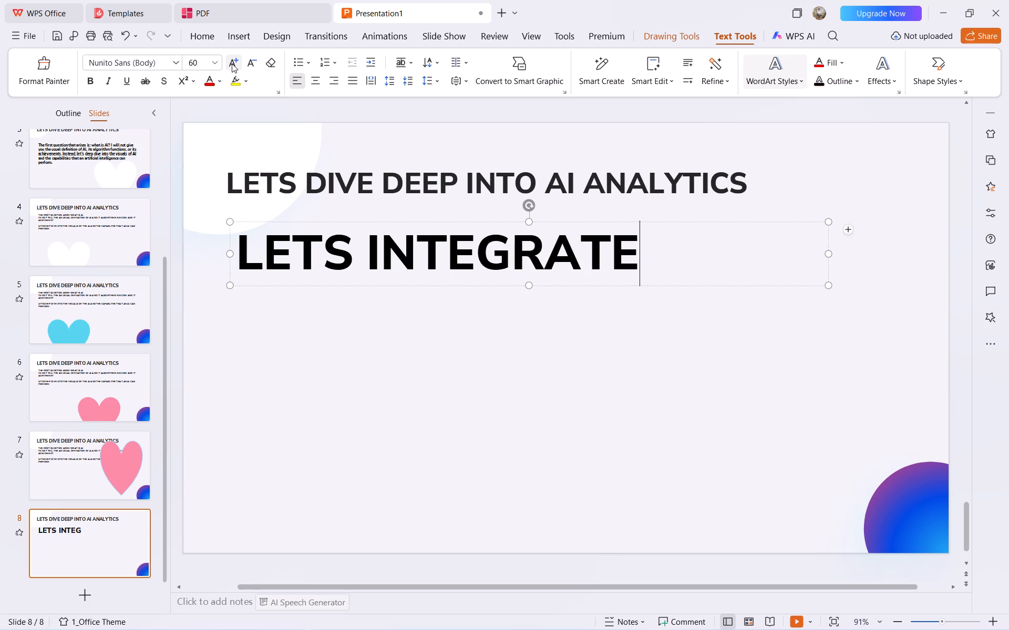
# Continue slide 8's body text with "THIS WITH THE POWER FUL FUNCTION OF AI EXTENSION AND THEIR".
pyautogui.write('THIS WITH THE POWER FUL FUNCI')
pyautogui.press('BackSpace')
pyautogui.write('TION OF AI EXENTSINAD')
pyautogui.press('BackSpace')
pyautogui.press('BackSpace')
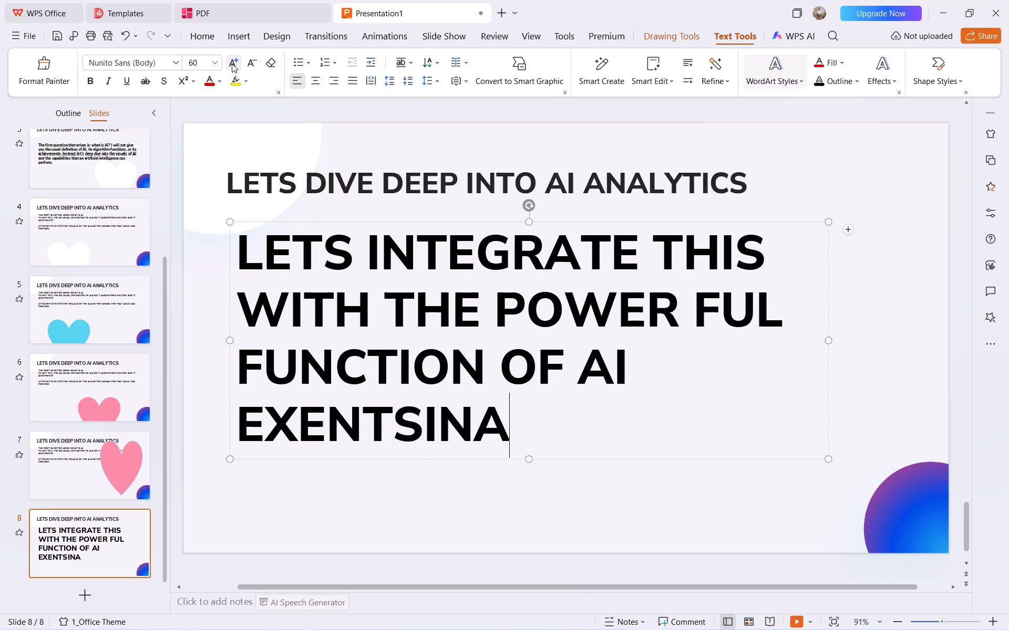
pyautogui.press('BackSpace')
pyautogui.press('BackSpace')
pyautogui.press('BackSpace')
pyautogui.press('BackSpace')
pyautogui.press('BackSpace')
pyautogui.write('TENSIOIN')
pyautogui.press('BackSpace')
pyautogui.press('BackSpace')
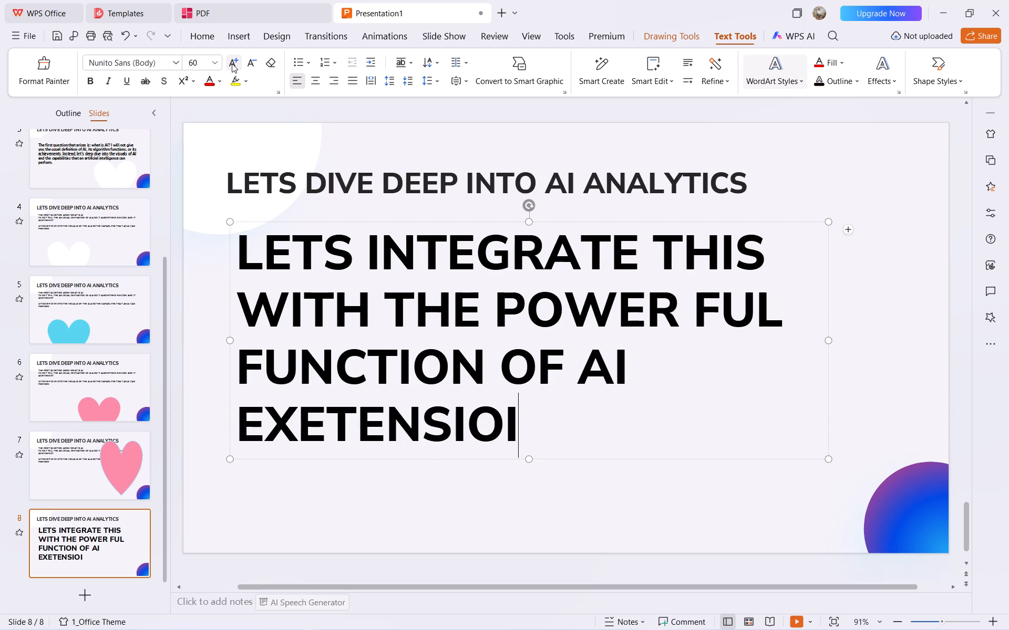
pyautogui.press('n')
pyautogui.press('BackSpace')
pyautogui.press('BackSpace')
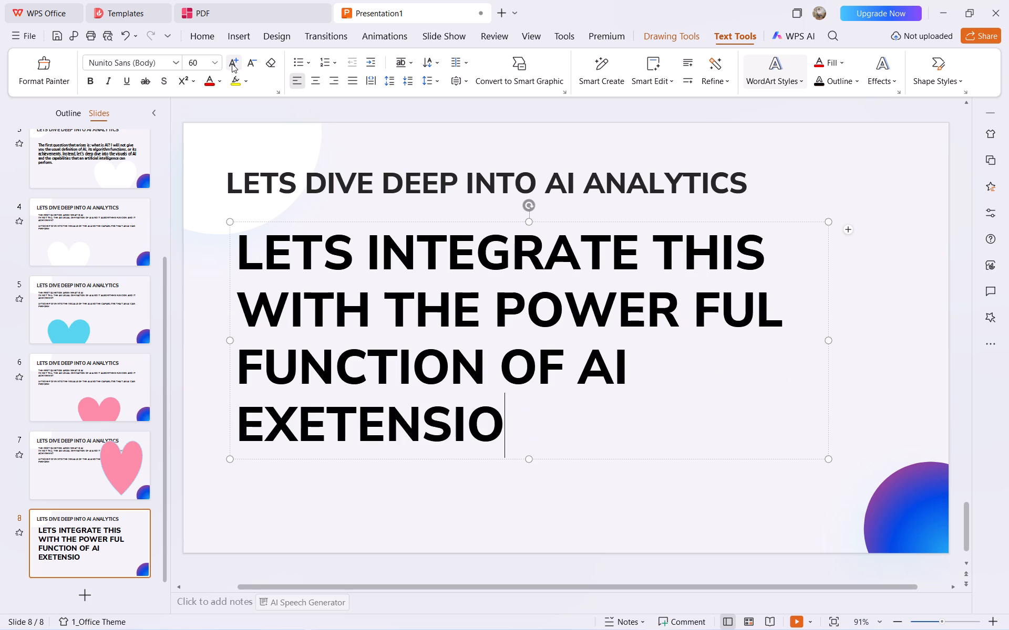
pyautogui.press('BackSpace')
pyautogui.press('BackSpace')
pyautogui.press('BackSpace')
pyautogui.press('BackSpace')
pyautogui.press('BackSpace')
pyautogui.write('TE')
pyautogui.press('BackSpace')
pyautogui.press('BackSpace')
pyautogui.press('BackSpace')
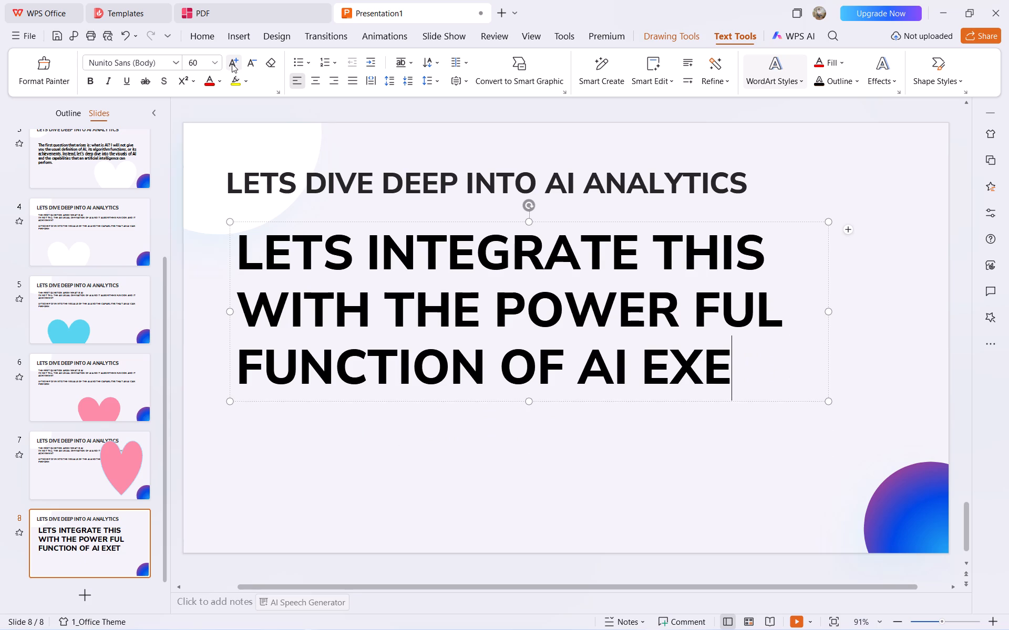
pyautogui.write('TENSION AND TER')
pyautogui.press('BackSpace')
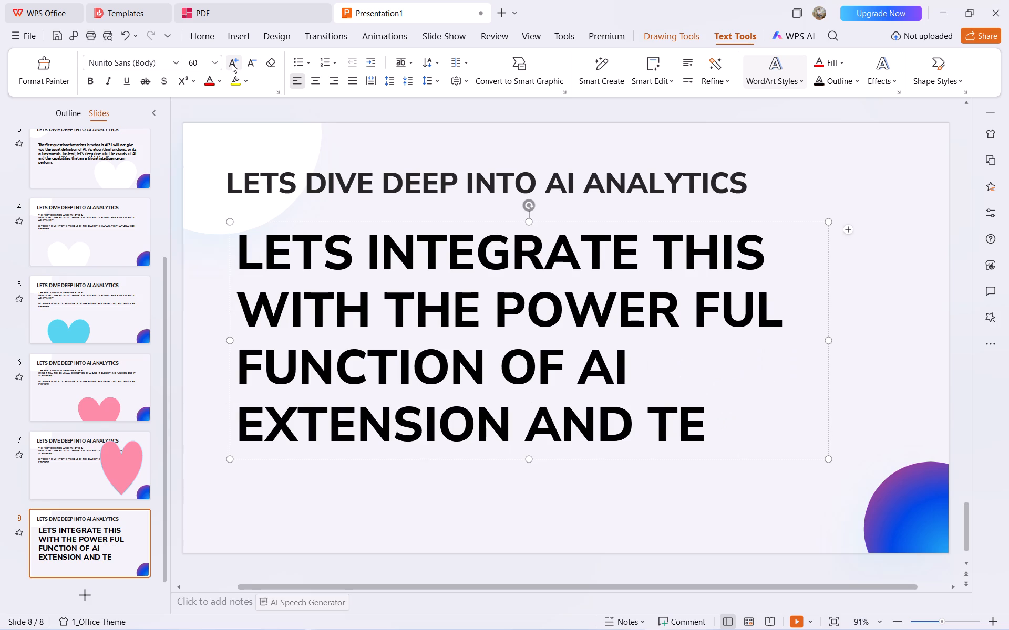
pyautogui.press('BackSpace')
pyautogui.write('HE')
pyautogui.write('IRU')
pyautogui.press('BackSpace')
pyautogui.press('space')
# Complete slide 8's body text with "USE IN DAY TO DAY LIFE".
pyautogui.write('USE E')
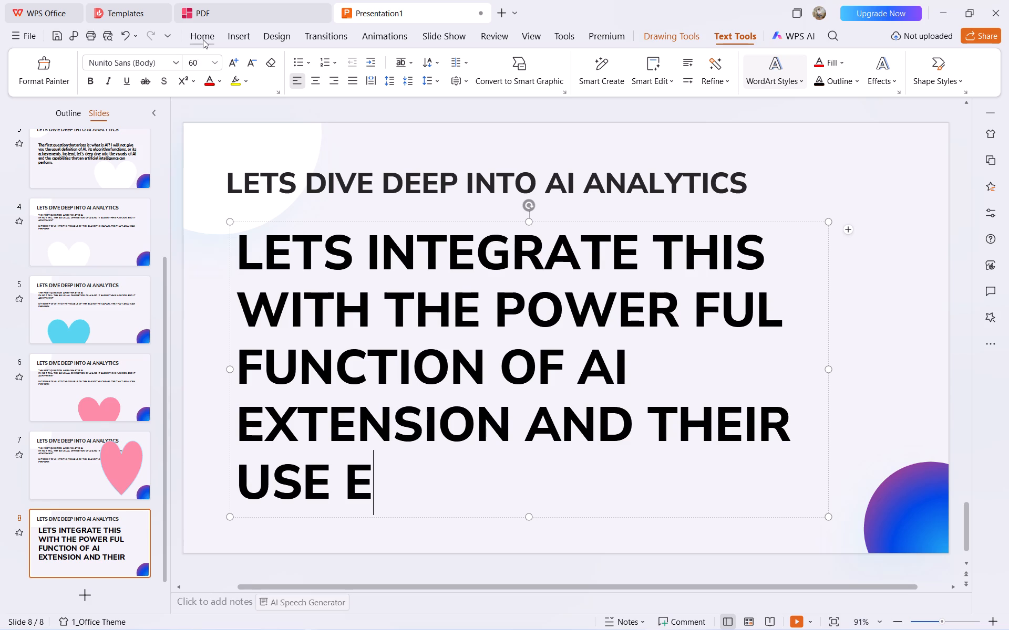
pyautogui.press('BackSpace')
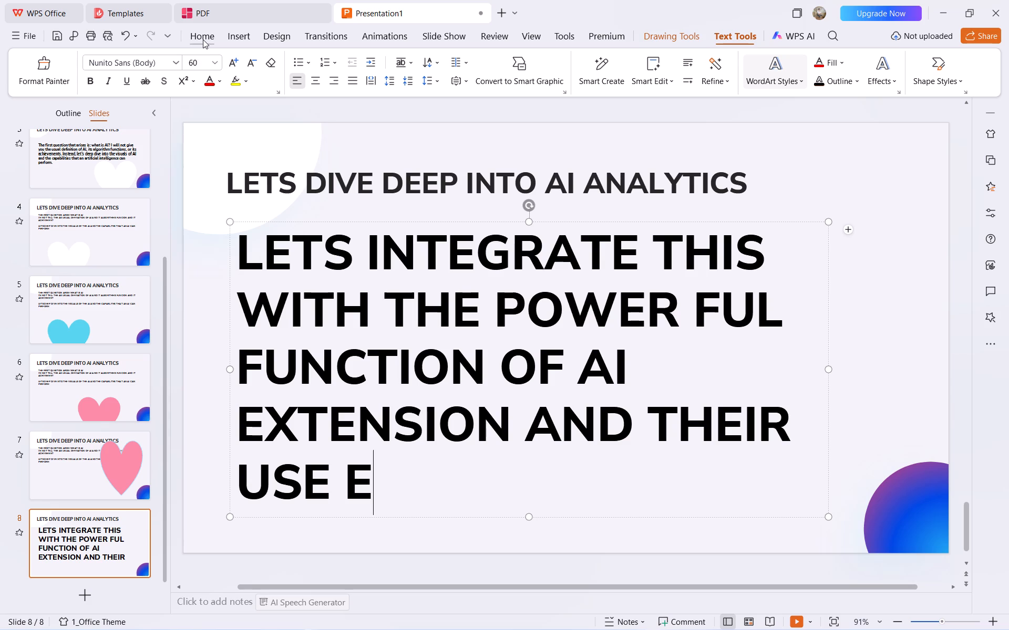
pyautogui.write('IN DAY')
pyautogui.click(203, 39)
pyautogui.press('space')
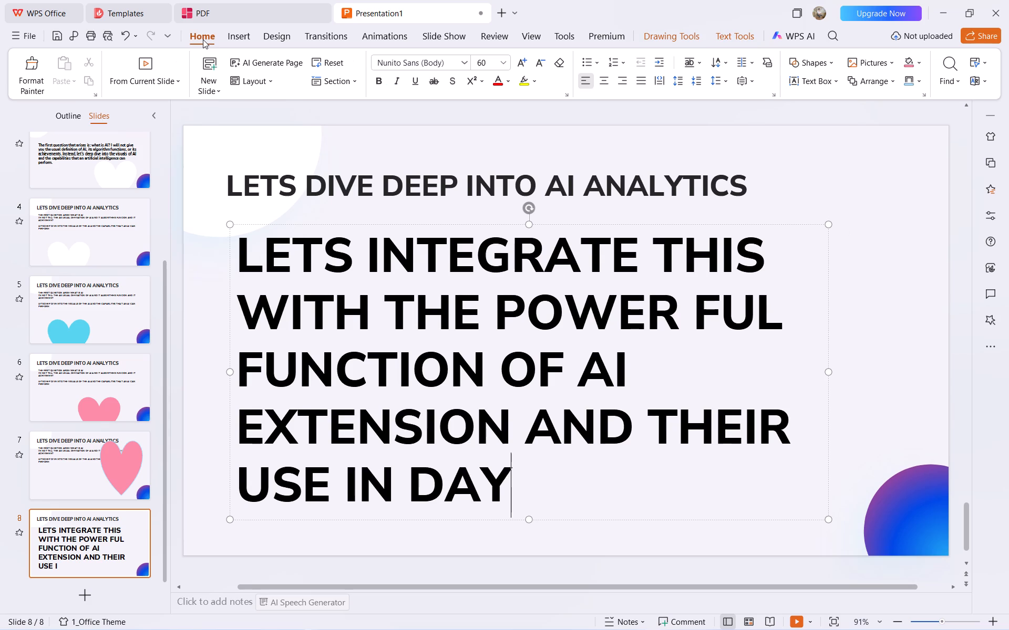
pyautogui.write('TO DA')
pyautogui.press('space')
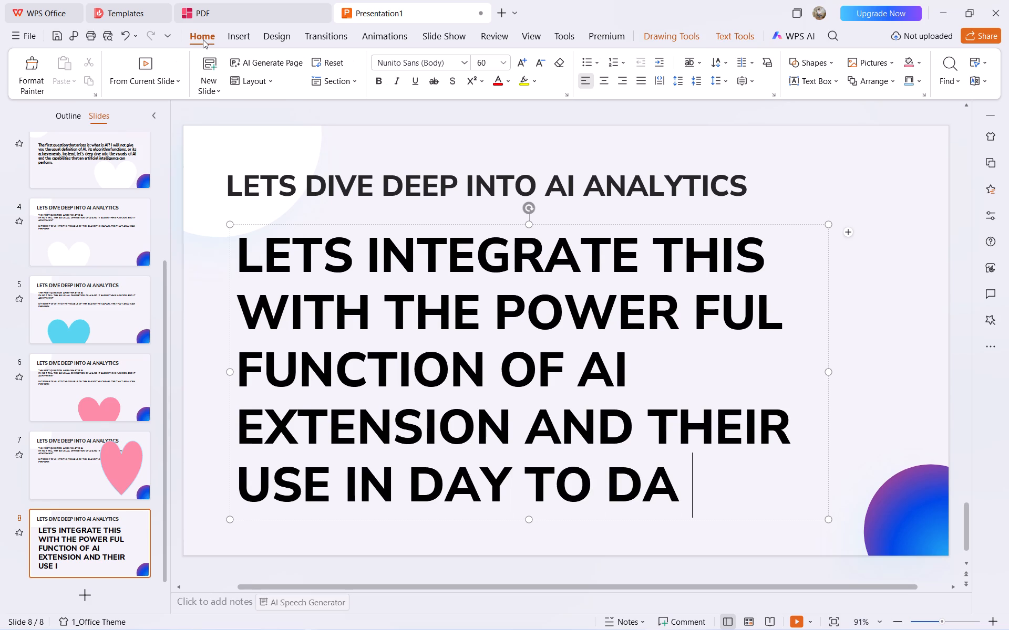
pyautogui.press('BackSpace')
pyautogui.write('Y LIFE')
pyautogui.press('space')
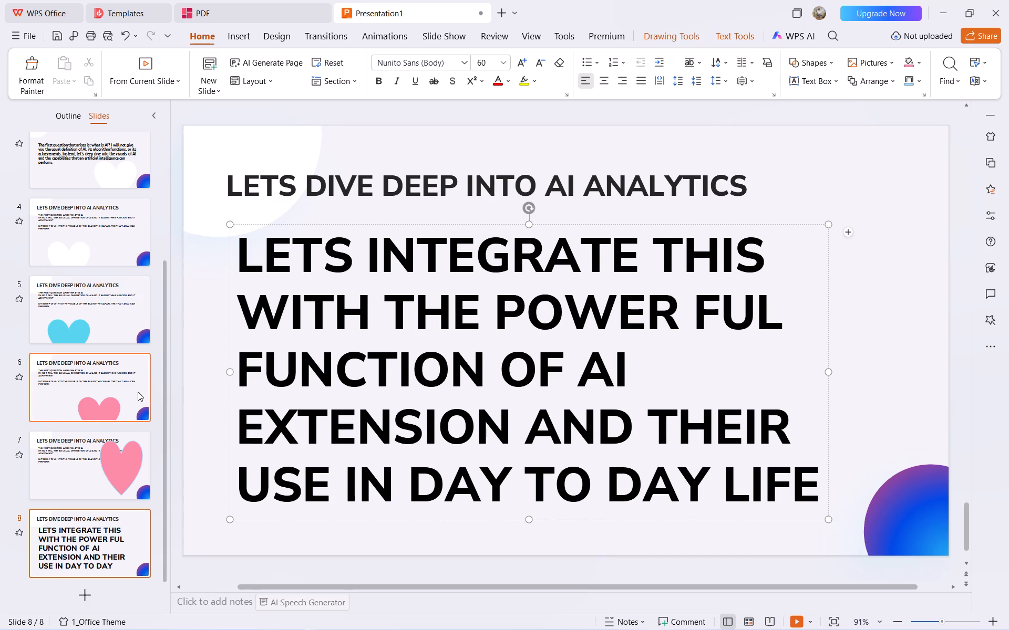
# Duplicate slide 8 to add slide 9 at the end of the presentation.
pyautogui.rightClick(128, 545)
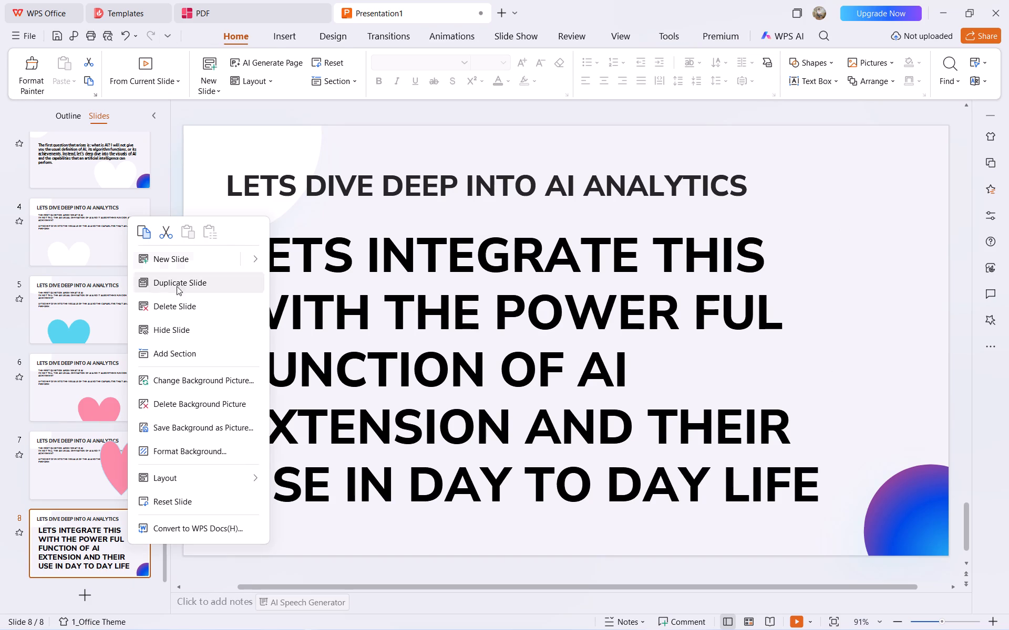
pyautogui.click(181, 276)
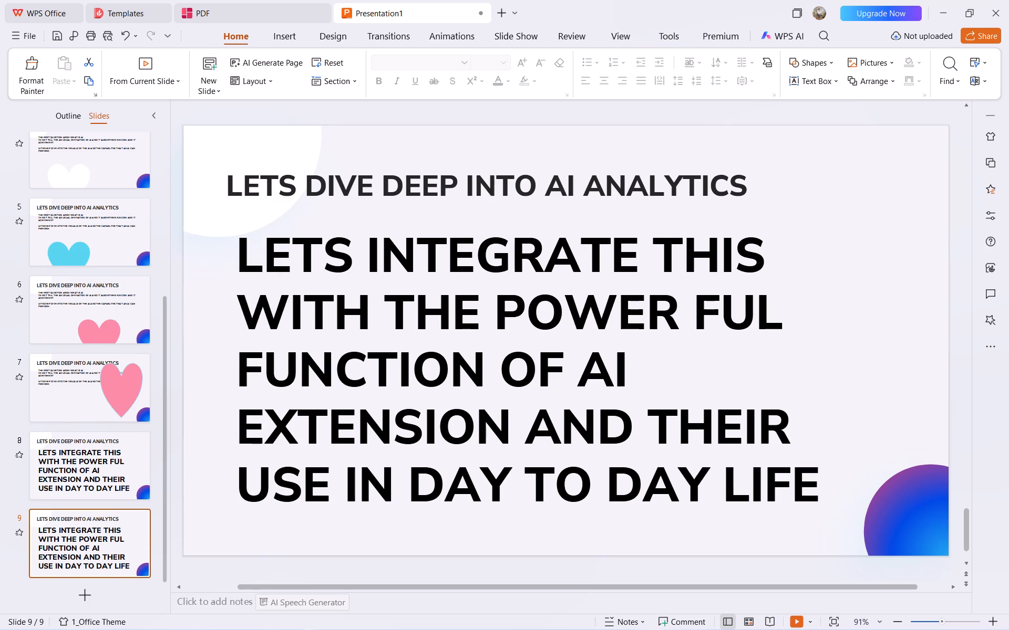
# Replace all the body text on slide 9 with "AS PER THE CONCERNS BY THE PEOPLE".
pyautogui.moveTo(104, 535); pyautogui.dragTo(426, 327)
pyautogui.click(426, 327)
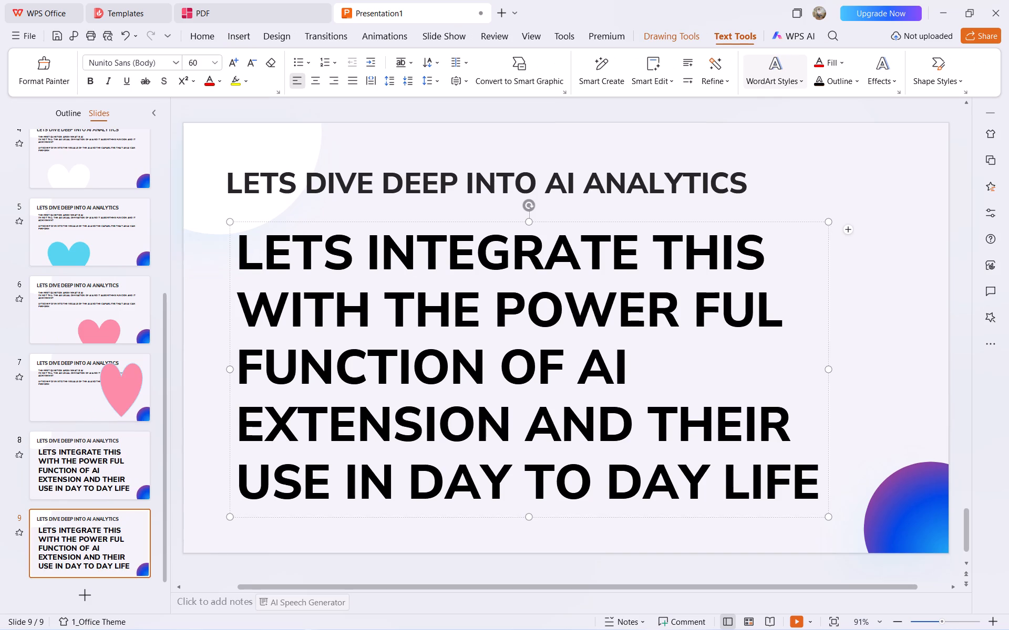
pyautogui.hotkey('ctrl', 'a')
pyautogui.write('AS PPE')
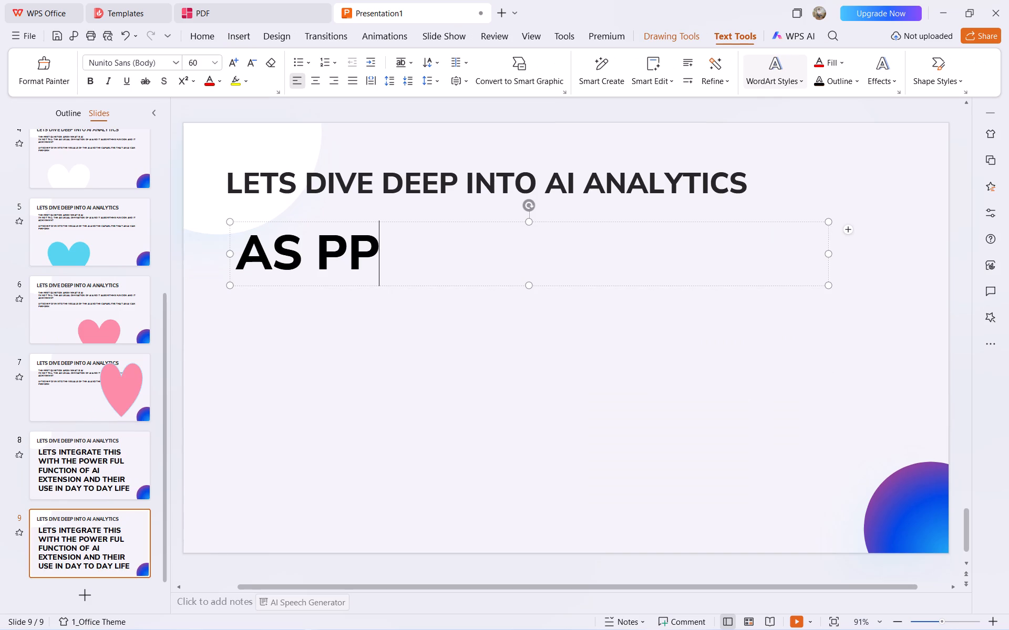
pyautogui.press('BackSpace')
pyautogui.press('BackSpace')
pyautogui.write('ER THE CONCERNS BY THE PEOPLE')
pyautogui.press('space')
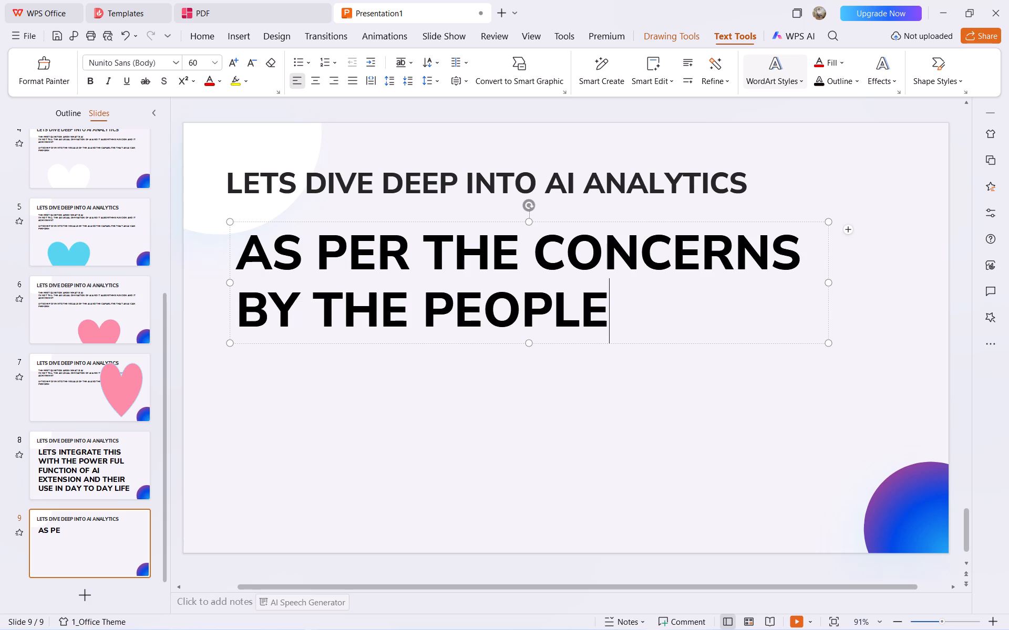
# Continue slide 9's body text with "MANY OF INDIAN HAS STOPPED USING THE AI IMAGE GENERATION".
pyautogui.write('MANY OF INDIAN HAS SOT')
pyautogui.press('BackSpace')
pyautogui.press('BackSpace')
pyautogui.write('TOO')
pyautogui.press('BackSpace')
pyautogui.write('PPED USING THE AI')
pyautogui.press('space')
pyautogui.press('BackSpace')
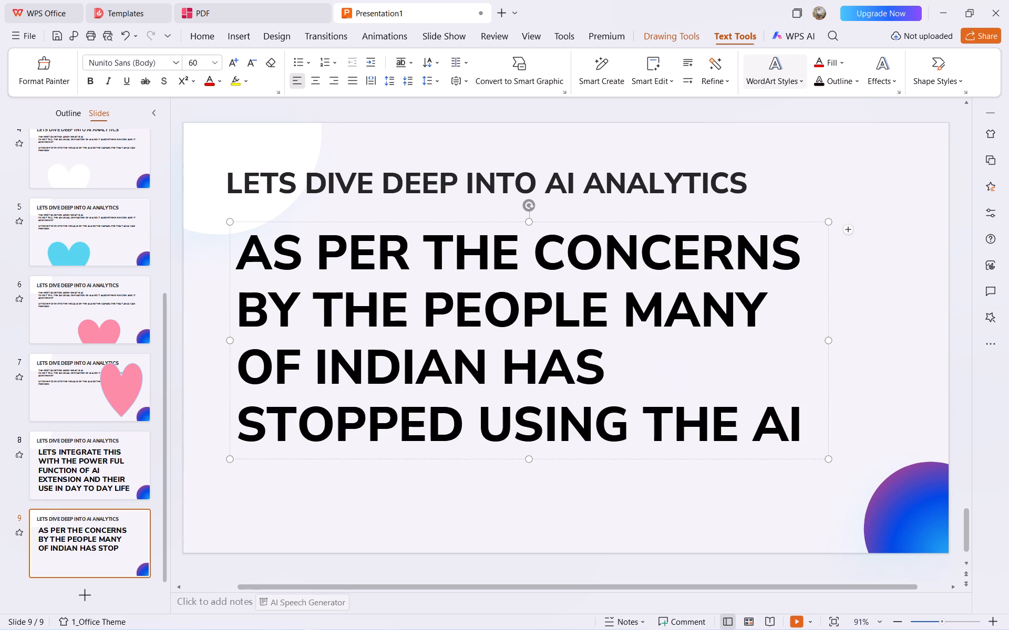
pyautogui.press('BackSpace')
pyautogui.press('BackSpace')
pyautogui.write('AI IMAGE GENERATION')
pyautogui.press('space')
# Check which transition is applied to slide 8.
pyautogui.click(94, 445)
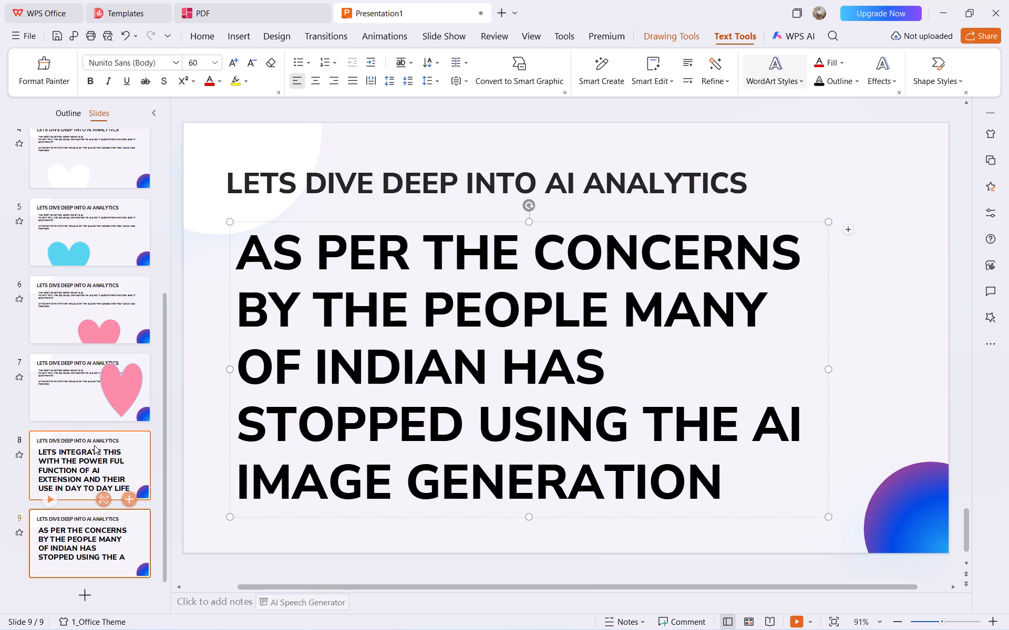
pyautogui.click(293, 34)
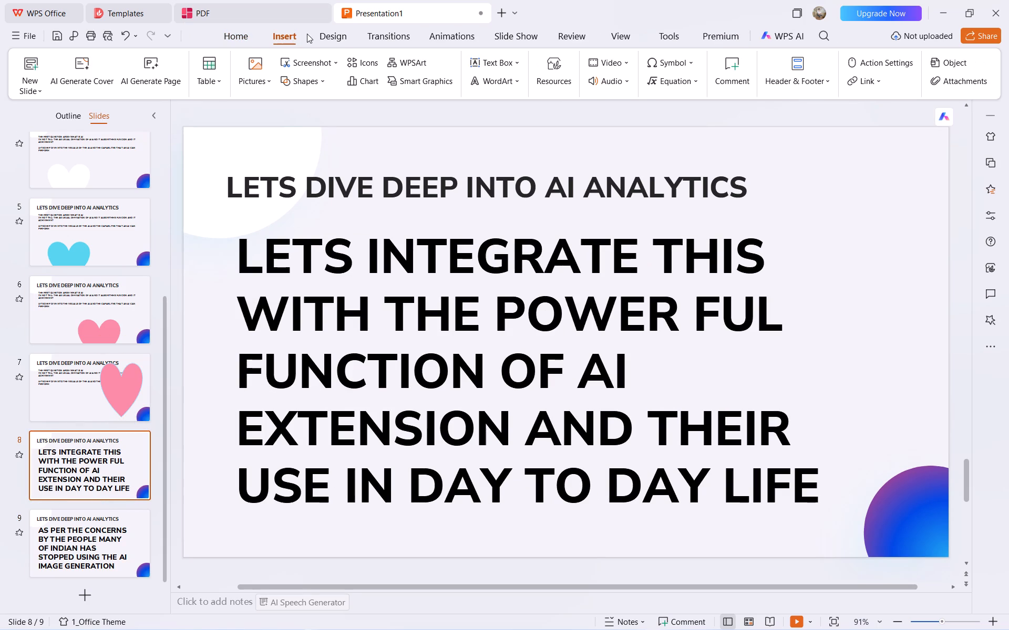
pyautogui.click(307, 34)
pyautogui.click(317, 35)
pyautogui.click(367, 35)
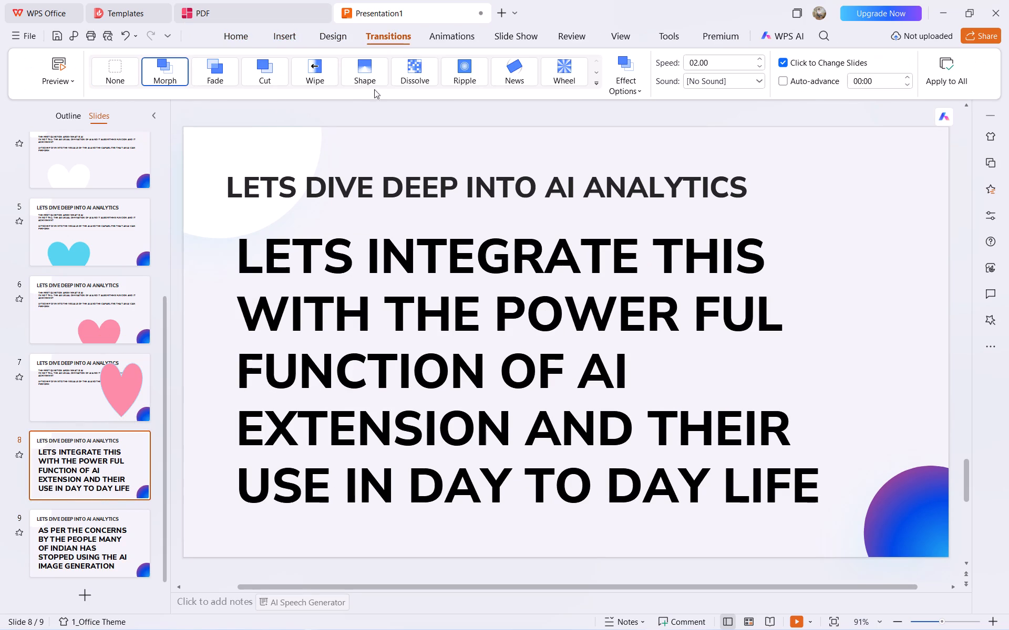
# Play the slide show from slide 7 to slide 9, replay the changes between the last slides, and end the show.
pyautogui.click(81, 370)
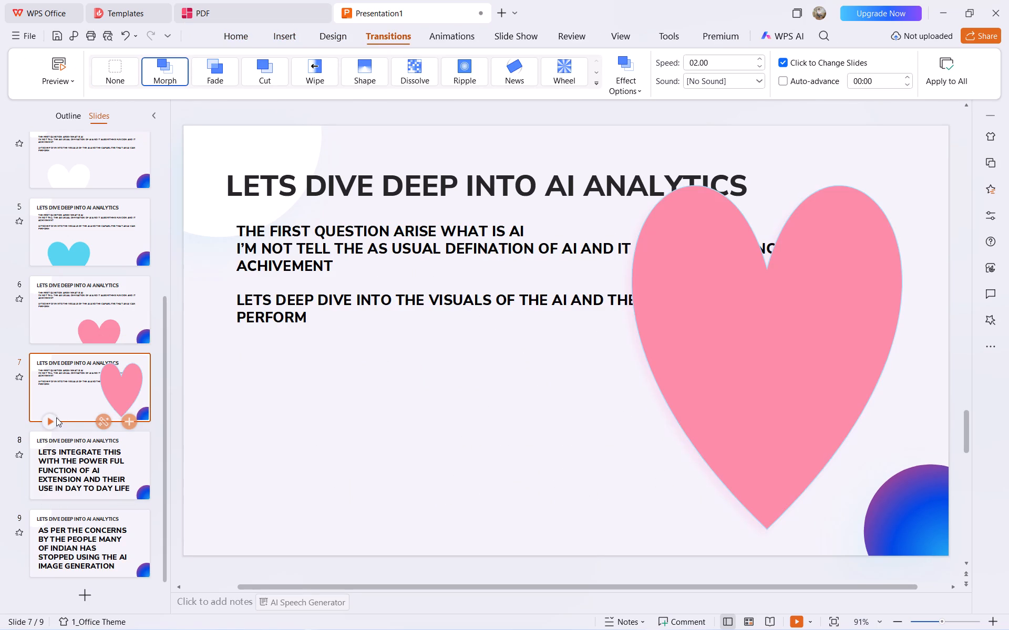
pyautogui.click(54, 417)
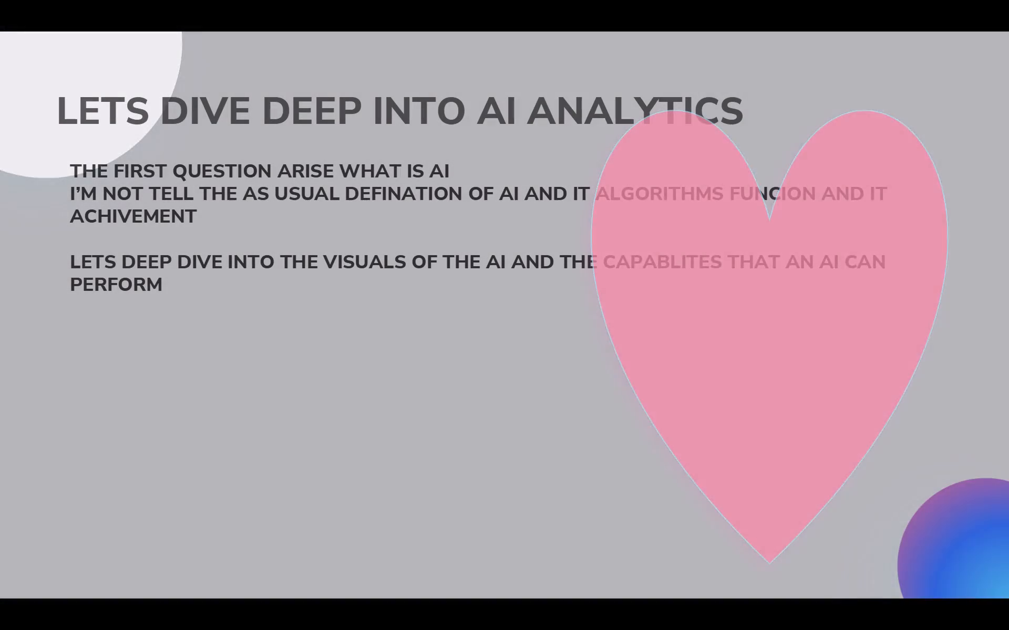
pyautogui.press('Right')
pyautogui.press('Right')
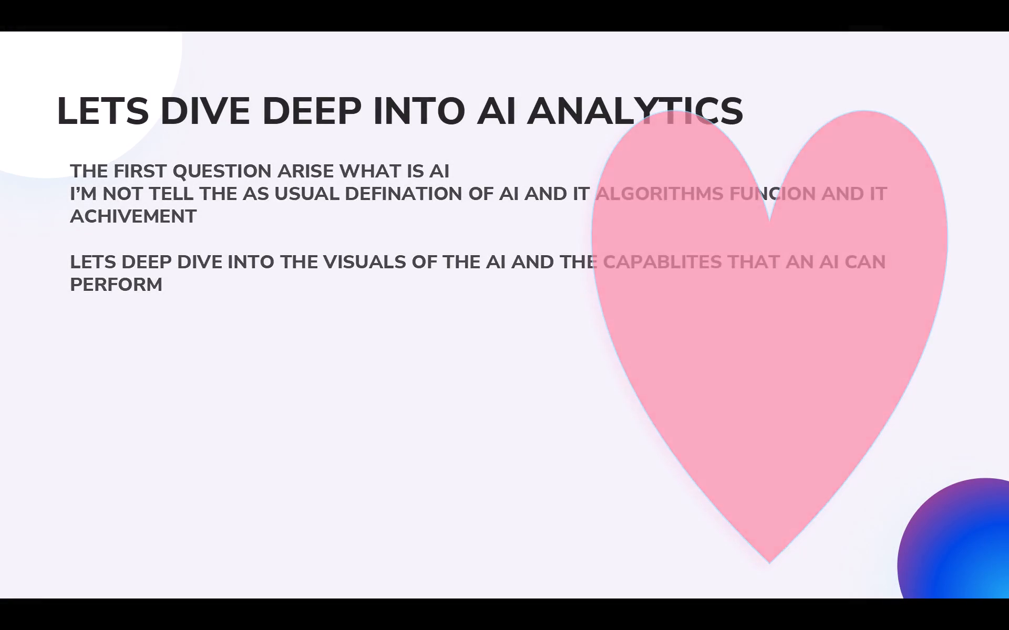
pyautogui.press('Right')
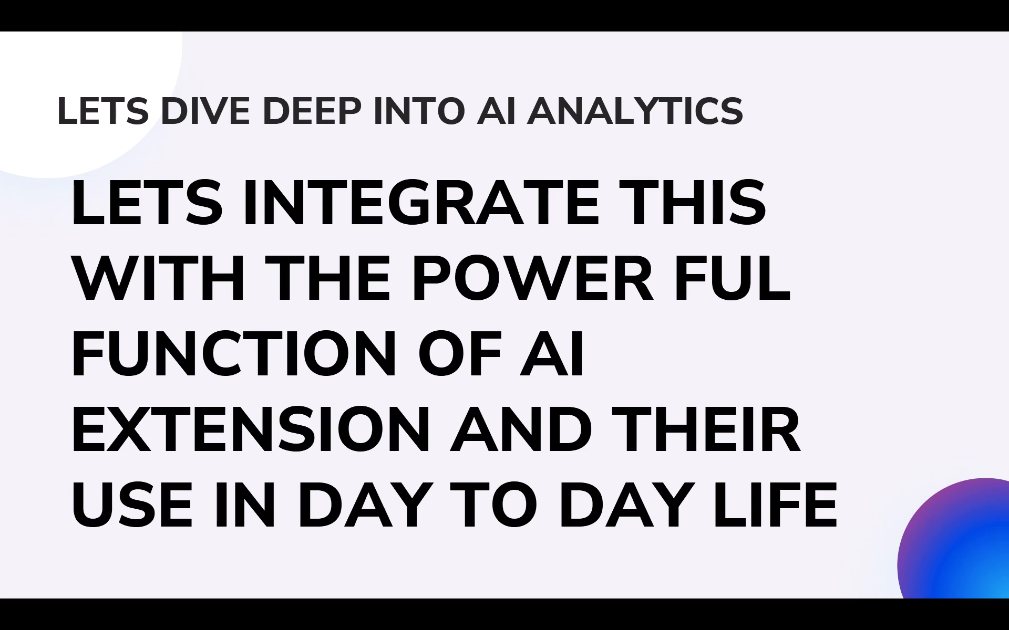
pyautogui.press('Right')
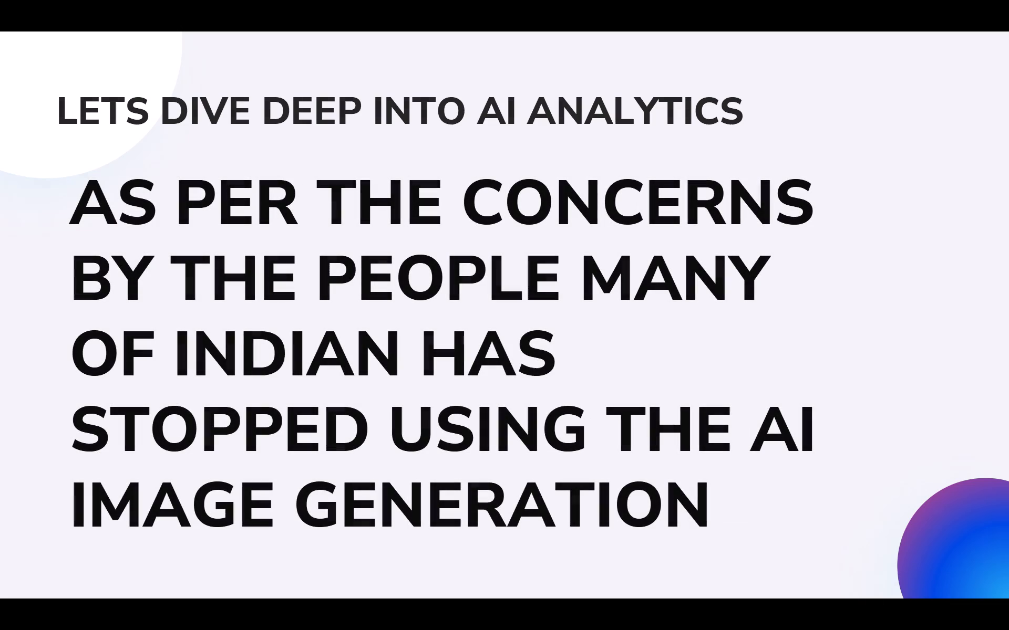
pyautogui.press('Left')
pyautogui.press('Left')
pyautogui.press('Right')
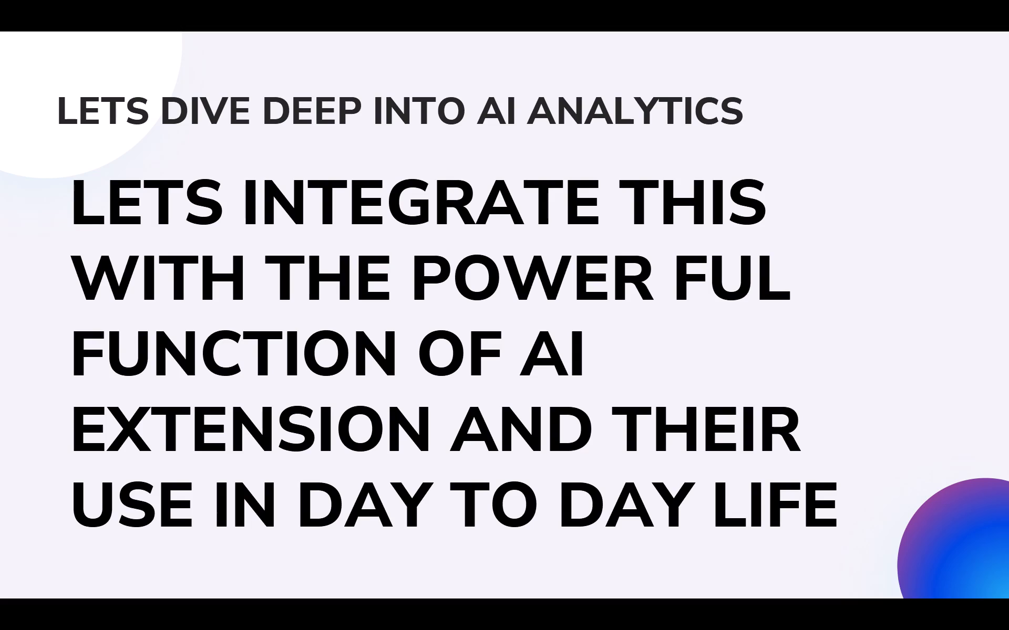
pyautogui.press('Right')
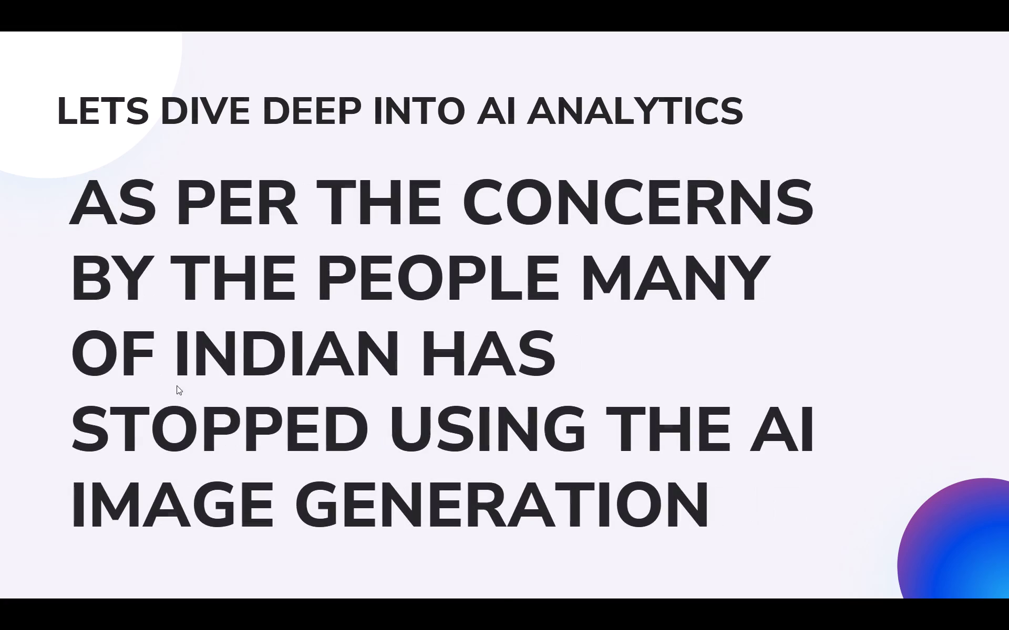
pyautogui.rightClick(541, 362)
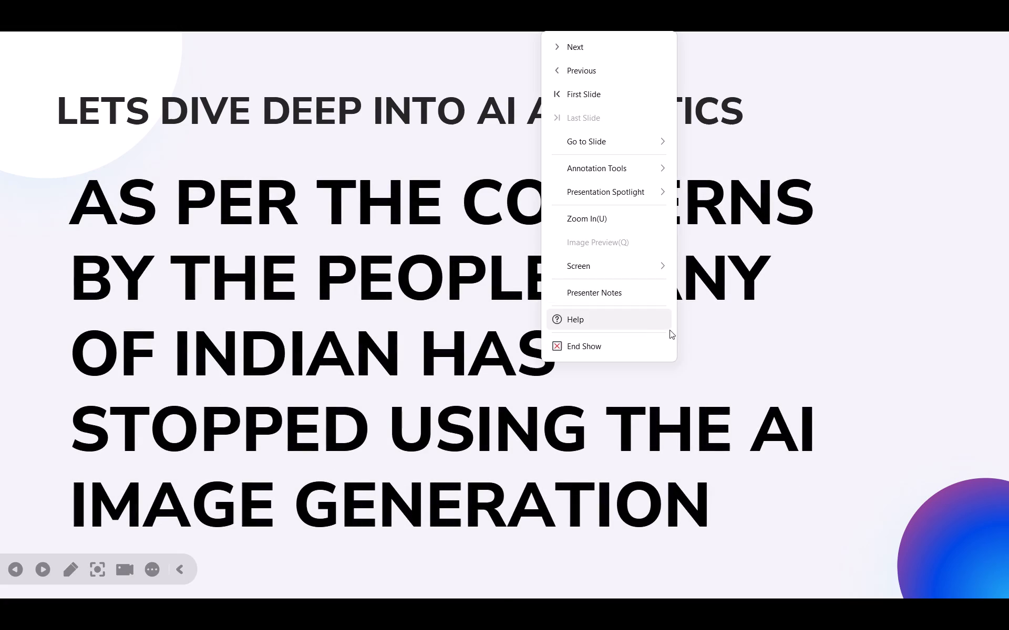
pyautogui.click(651, 354)
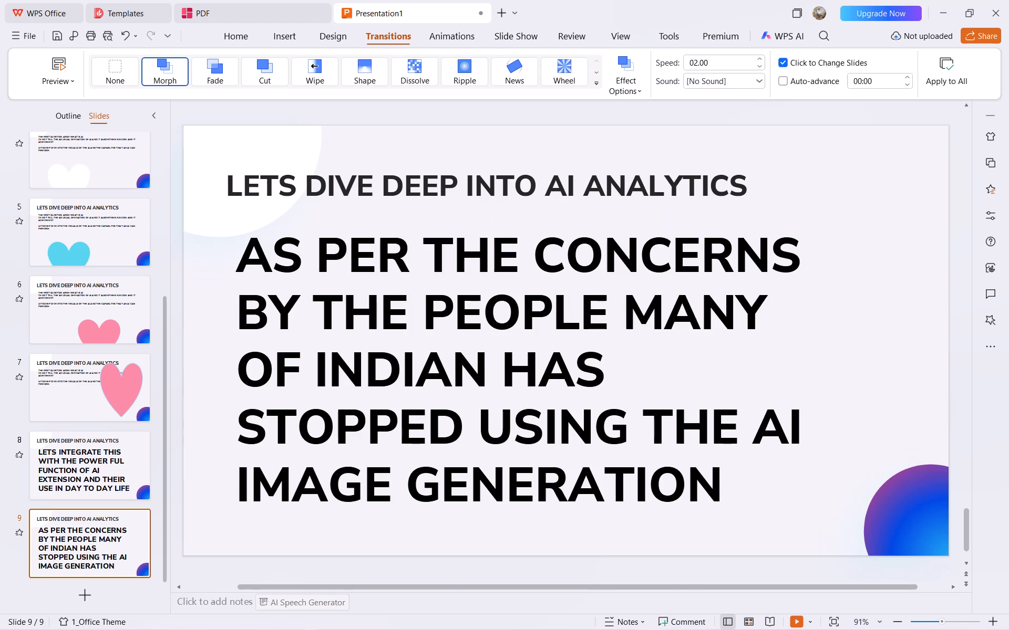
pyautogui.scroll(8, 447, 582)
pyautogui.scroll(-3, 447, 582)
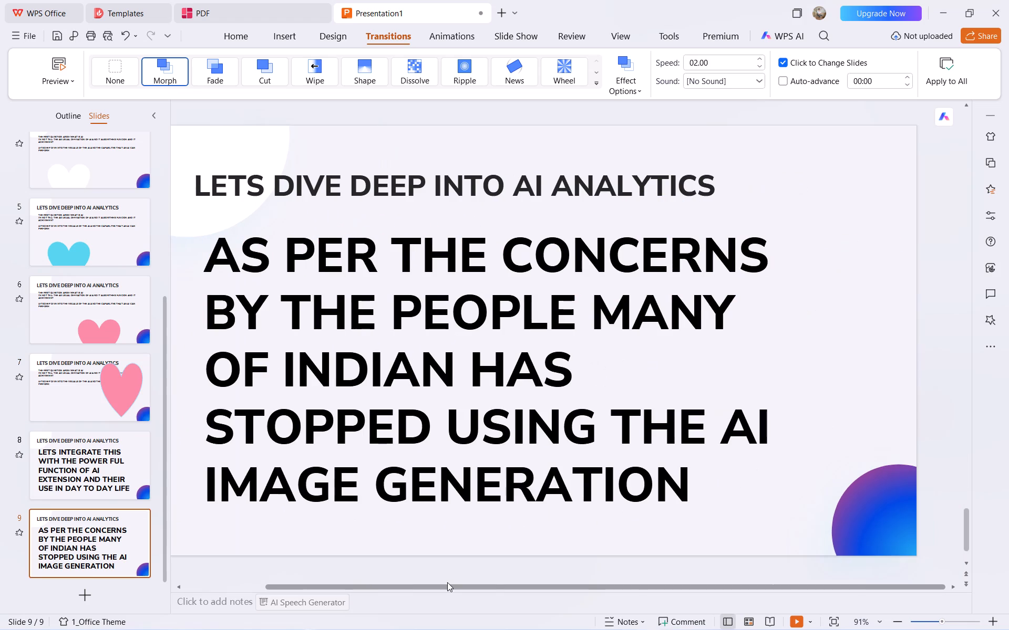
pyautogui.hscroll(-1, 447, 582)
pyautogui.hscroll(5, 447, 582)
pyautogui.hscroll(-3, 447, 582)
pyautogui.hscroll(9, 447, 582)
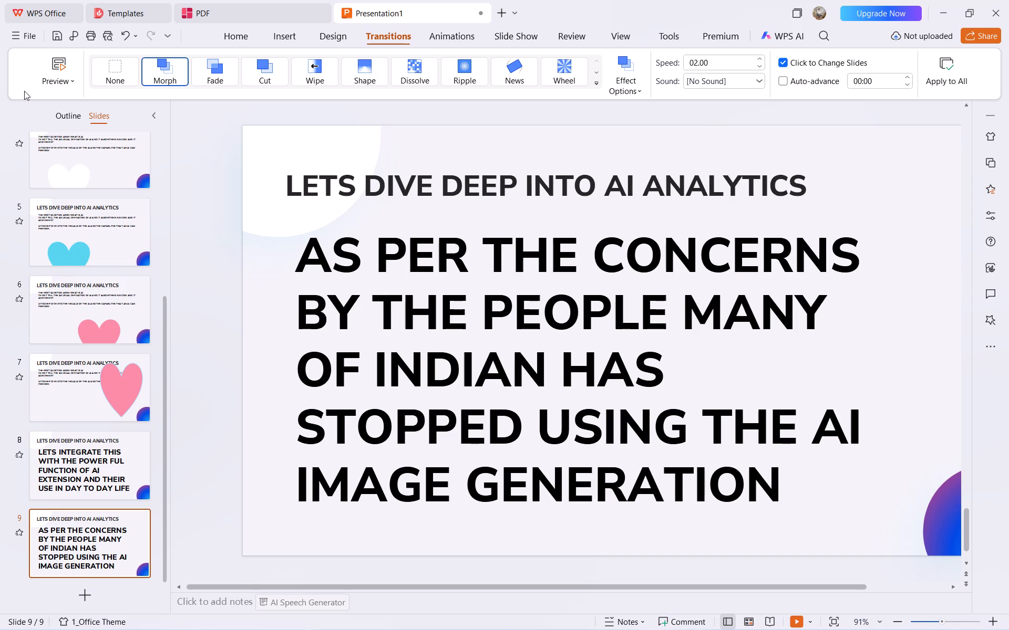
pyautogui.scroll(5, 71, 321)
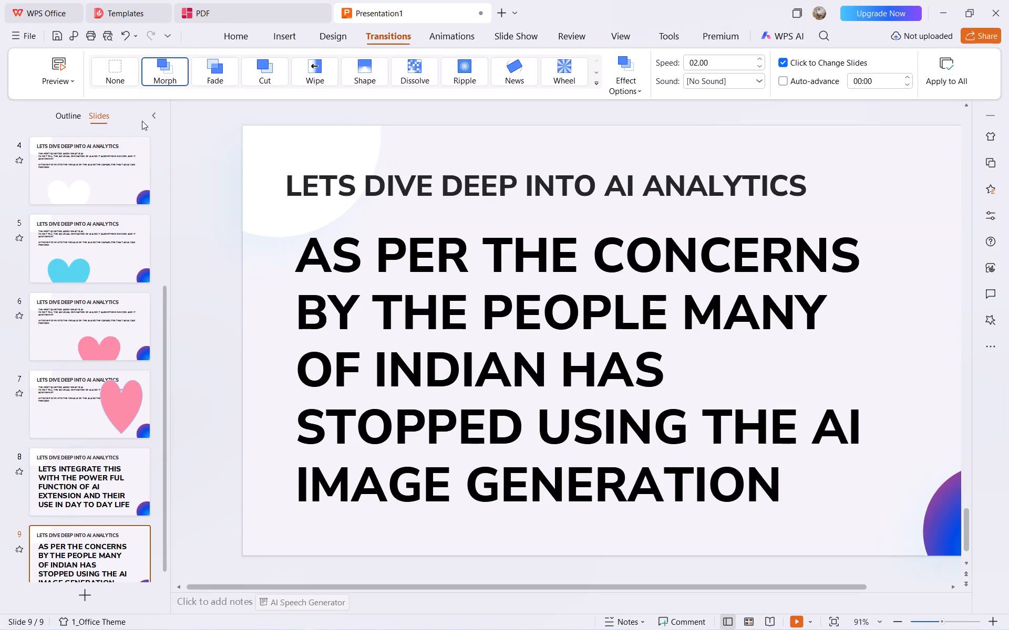
# Save the presentation to the Desktop as THE AI IN DEVELO.pptx in Microsoft PowerPoint Presentation format.
pyautogui.click(60, 39)
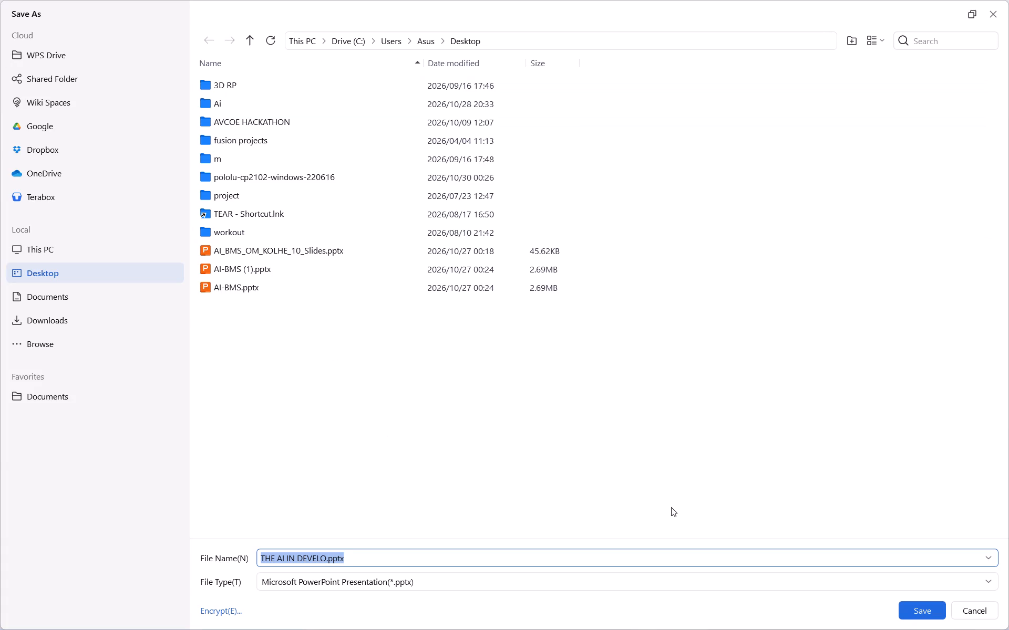
pyautogui.click(914, 612)
# Close the WPS Office window.
pyautogui.click(1008, 0)
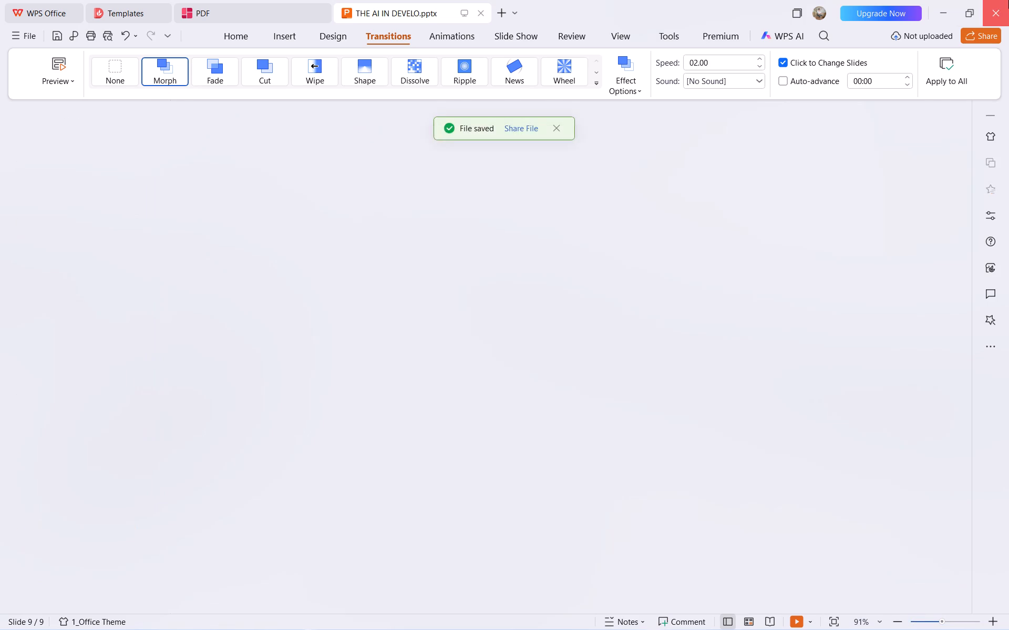
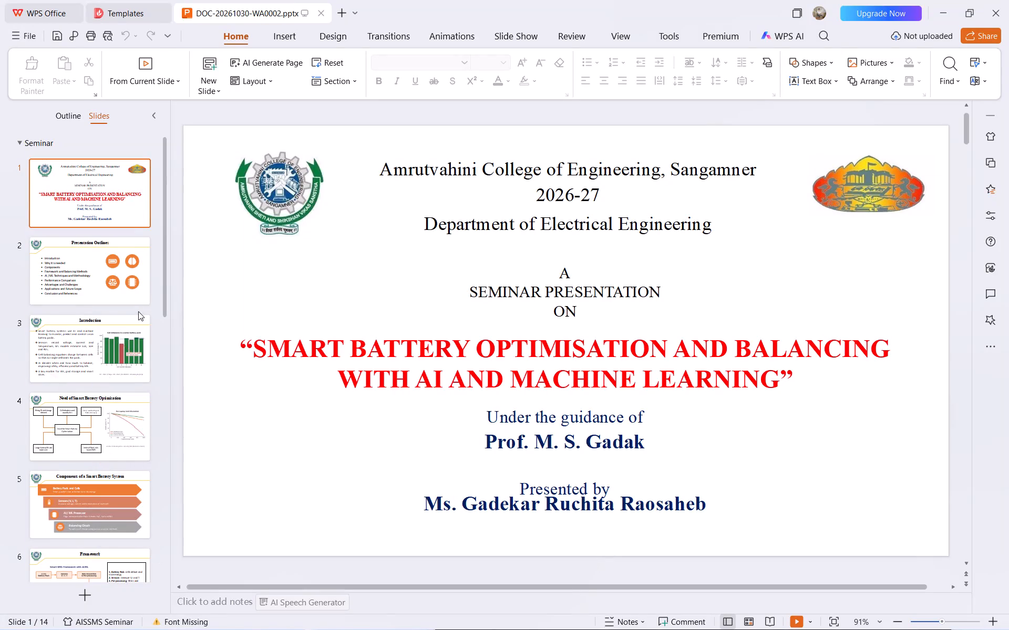
# Look through the slides of the smart battery seminar presentation, from the outline on slide 2 to the references on slide 14.
pyautogui.click(139, 288)
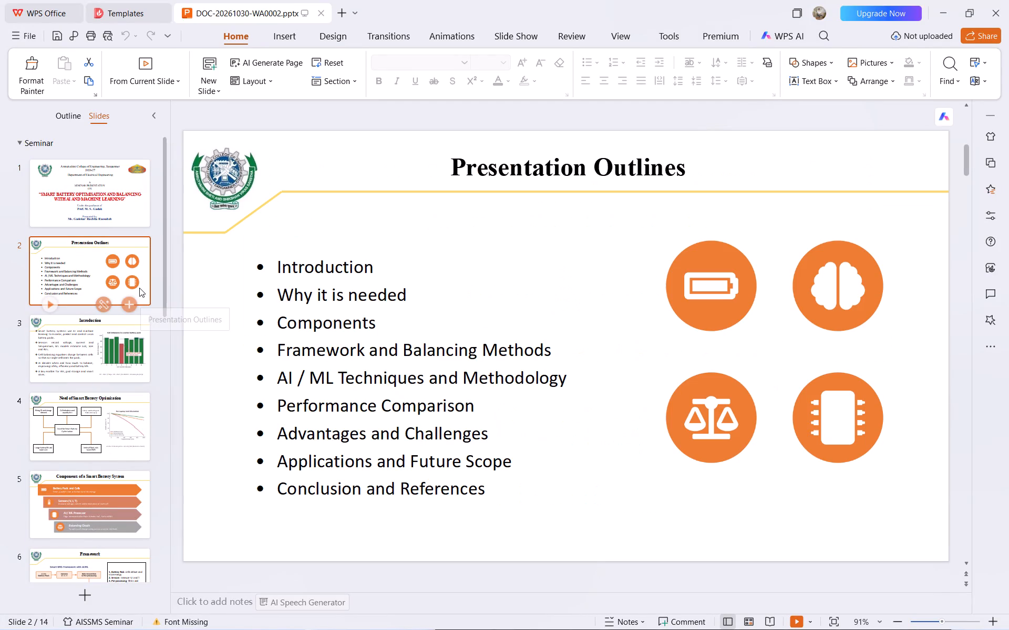
pyautogui.click(113, 331)
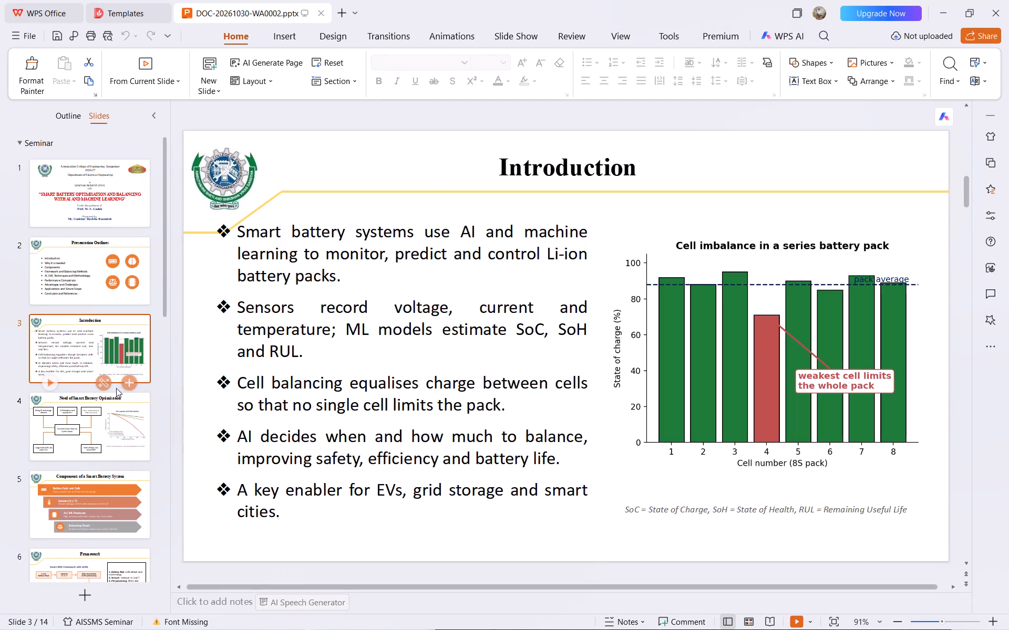
pyautogui.click(116, 402)
pyautogui.click(111, 487)
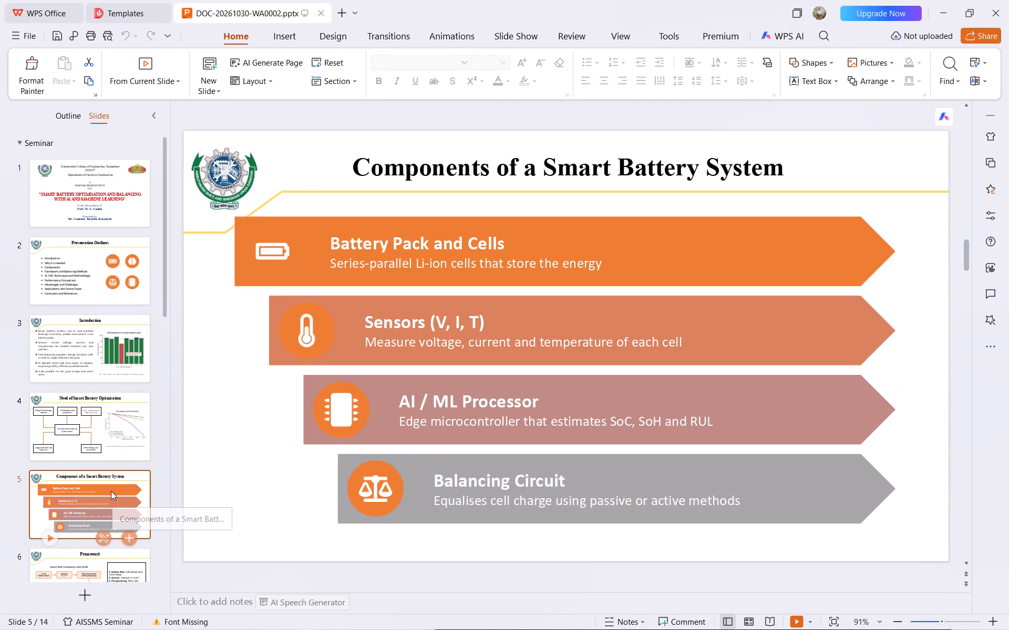
pyautogui.scroll(-3, 113, 497)
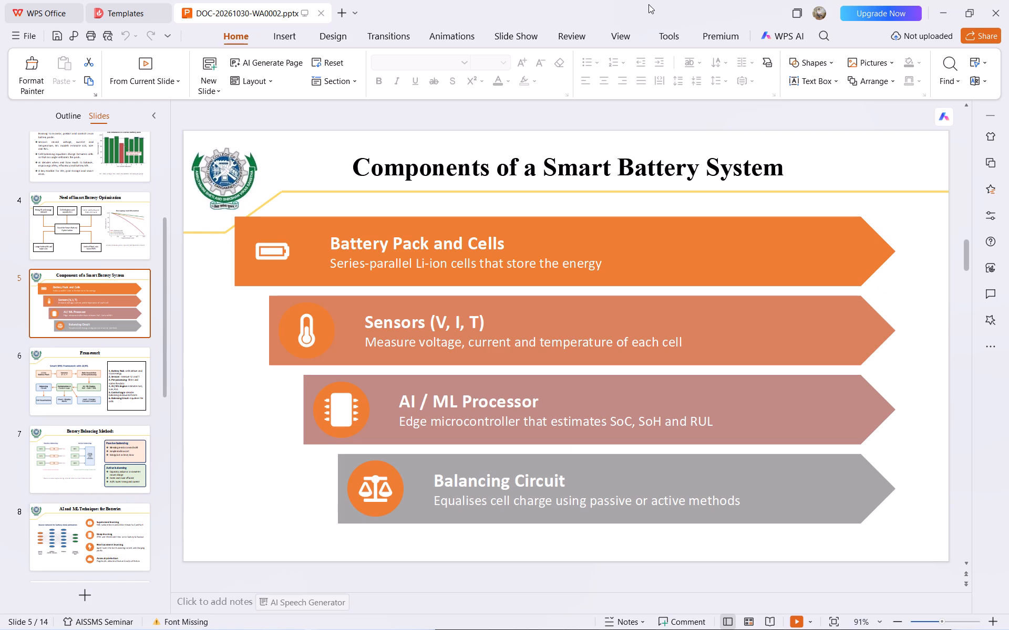
pyautogui.scroll(-2, 635, 86)
pyautogui.scroll(-15, 40, 497)
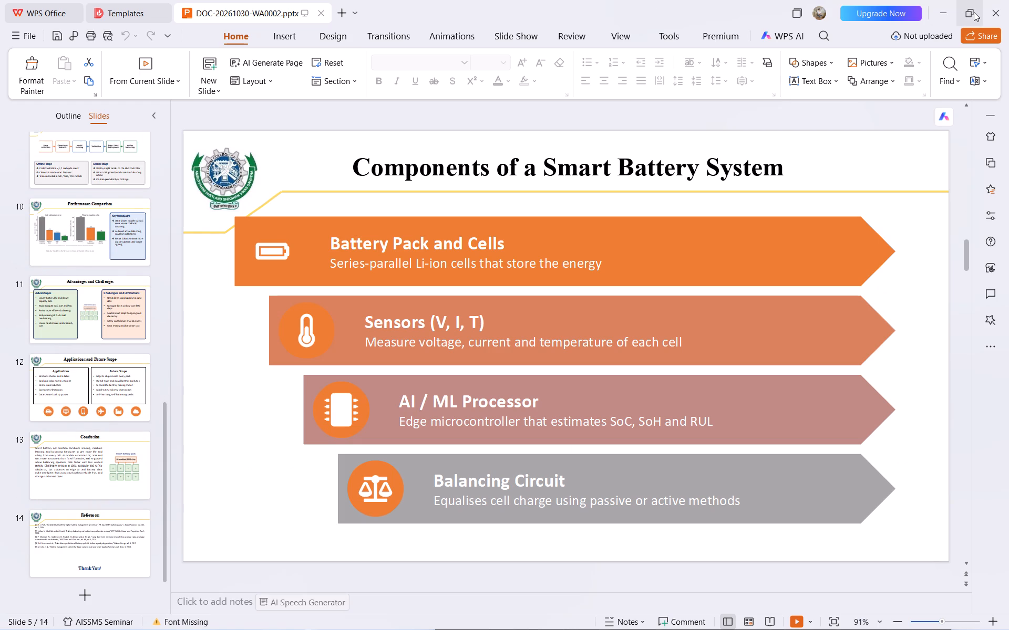